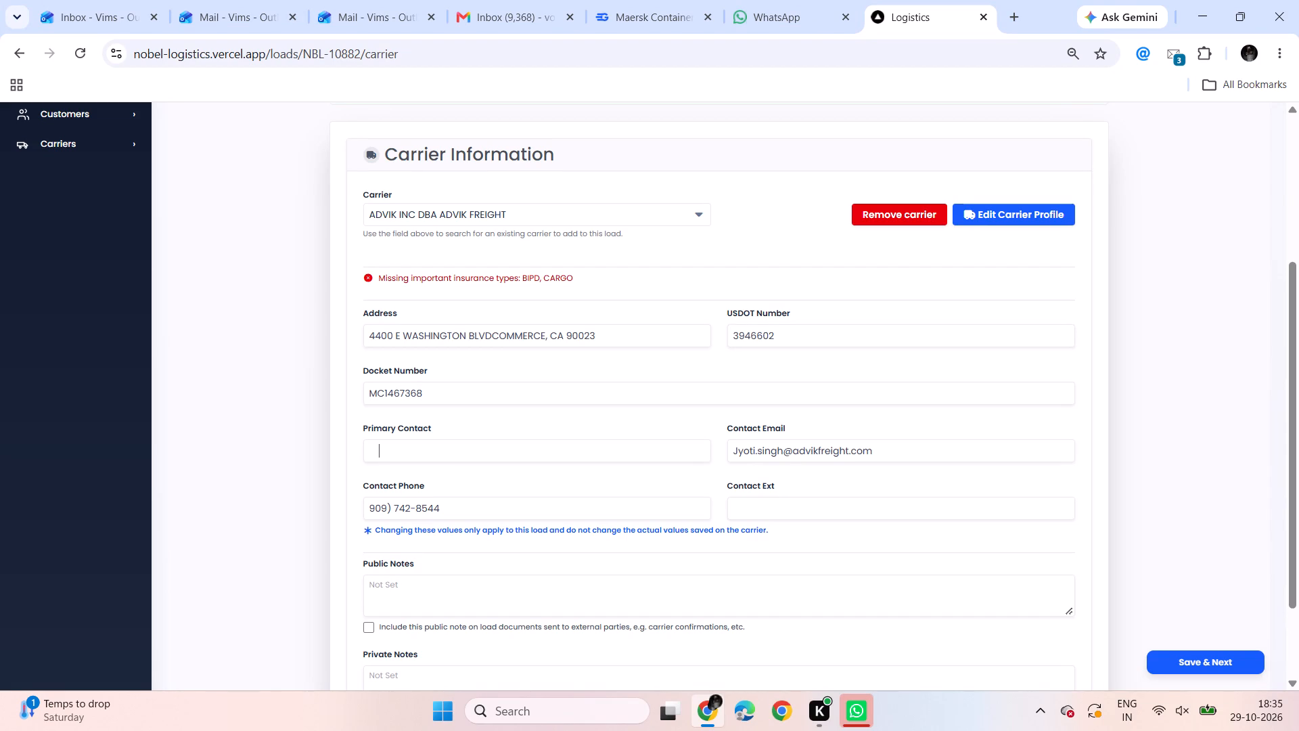
Complete the load's primary contact name as Cherry in the carrier information.
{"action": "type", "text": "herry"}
Open the contact email in the load's carrier information for editing.
{"action": "left_click", "coordinate": [880, 453]}
Clear the contact email in the load's carrier information.
{"action": "key", "text": "BackSpace"}
{"action": "key", "text": "BackSpace"}
{"action": "key", "text": "BackSpace"}
{"action": "key", "text": "BackSpace"}
{"action": "key", "text": "BackSpace"}
{"action": "key", "text": "BackSpace"}
{"action": "key", "text": "BackSpace"}
{"action": "key", "text": "BackSpace"}
{"action": "key", "text": "BackSpace"}
{"action": "key", "text": "BackSpace"}
{"action": "key", "text": "BackSpace"}
{"action": "key", "text": "BackSpace"}
{"action": "key", "text": "BackSpace"}
{"action": "key", "text": "BackSpace"}
{"action": "key", "text": "BackSpace"}
{"action": "key", "text": "BackSpace"}
{"action": "key", "text": "BackSpace"}
{"action": "key", "text": "BackSpace"}
{"action": "key", "text": "BackSpace"}
{"action": "key", "text": "BackSpace"}
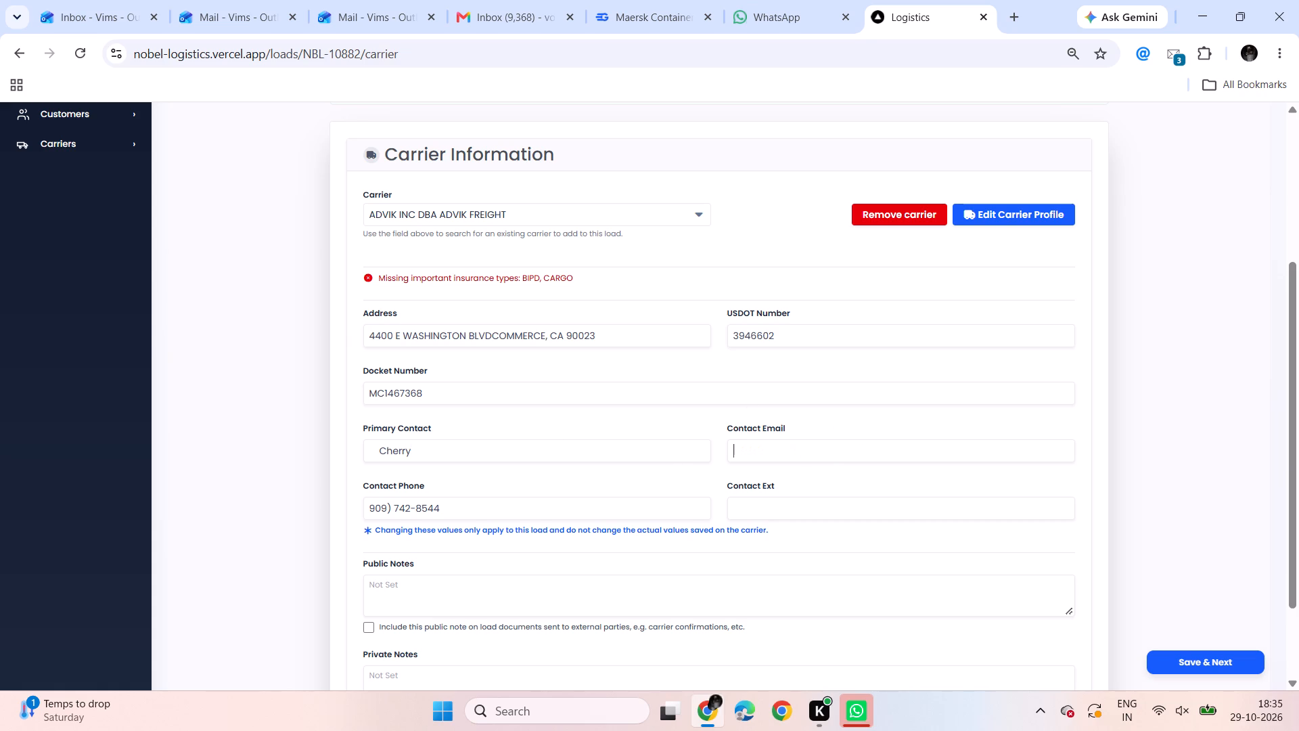
Open the ADVIK INC DBA ADVIK FREIGHT carrier profile for editing and clear the primary contact's email in the contact list.
{"action": "left_click", "coordinate": [1027, 218]}
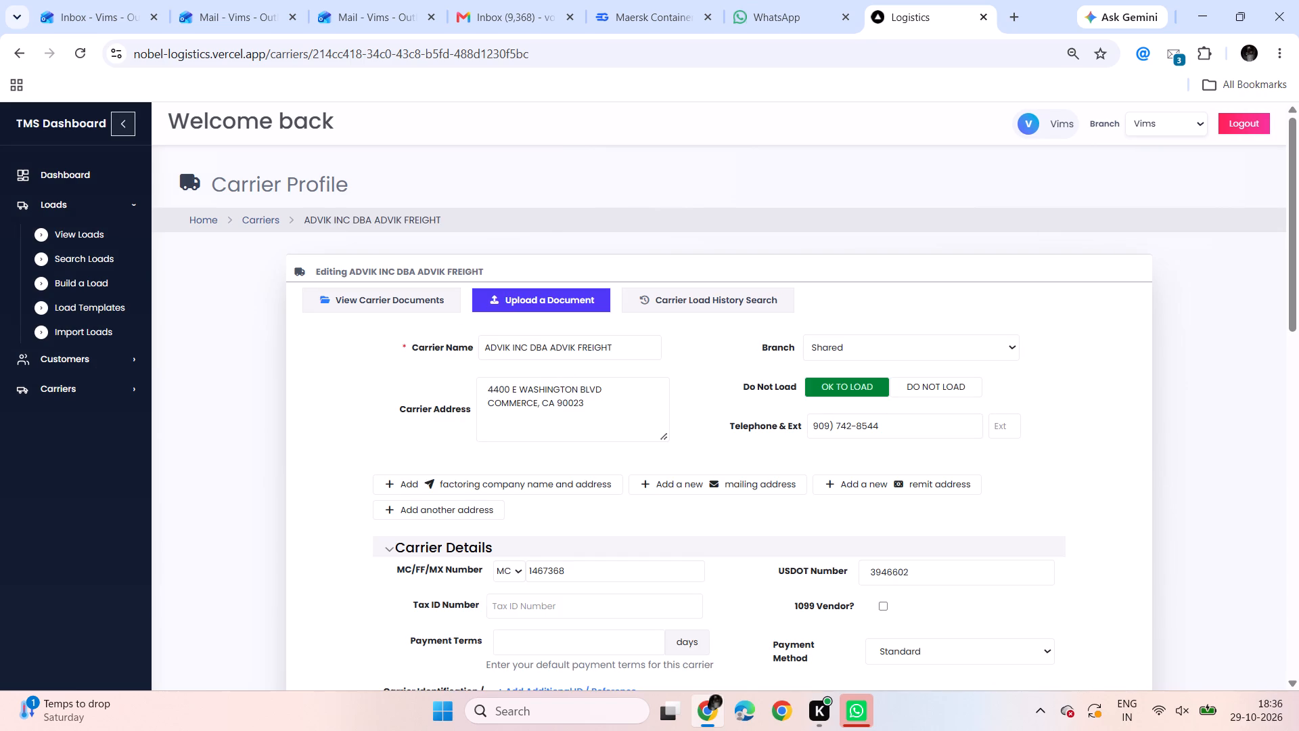
{"action": "left_click", "coordinate": [622, 348]}
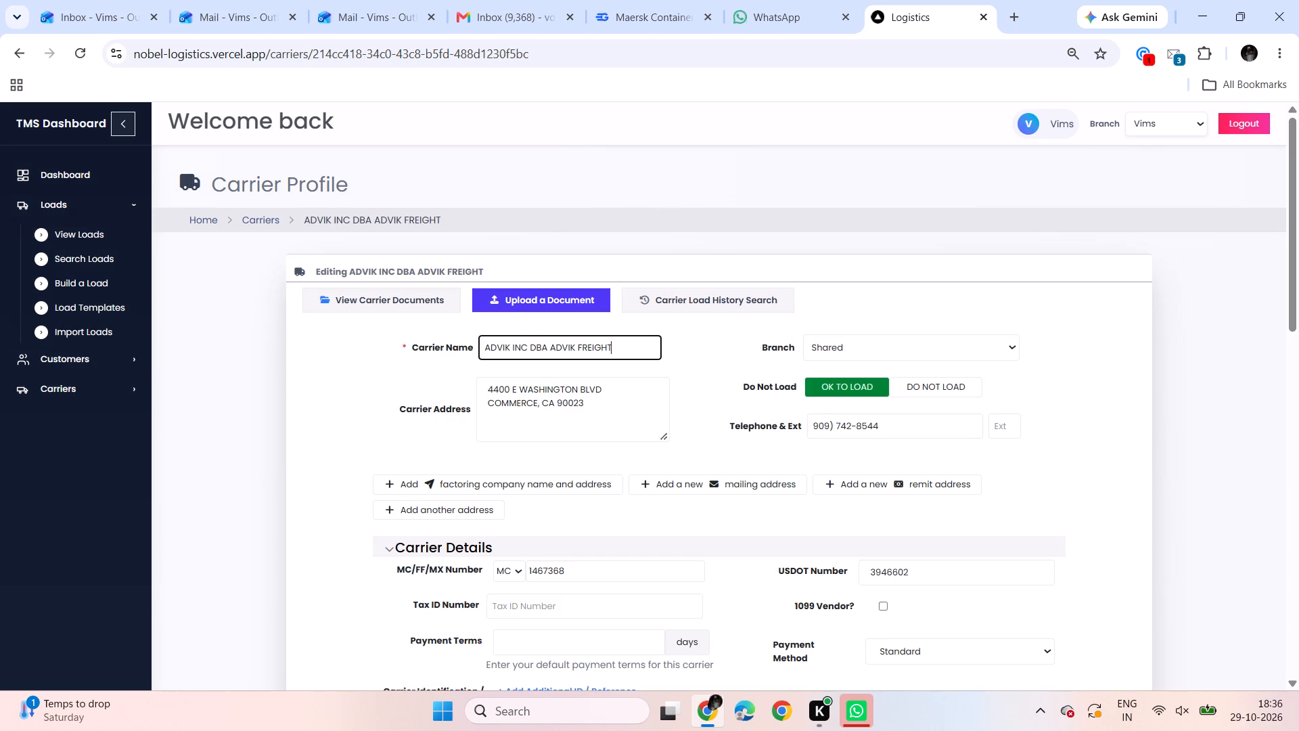
{"action": "scroll", "coordinate": [628, 380], "scroll_direction": "down", "scroll_amount": 5}
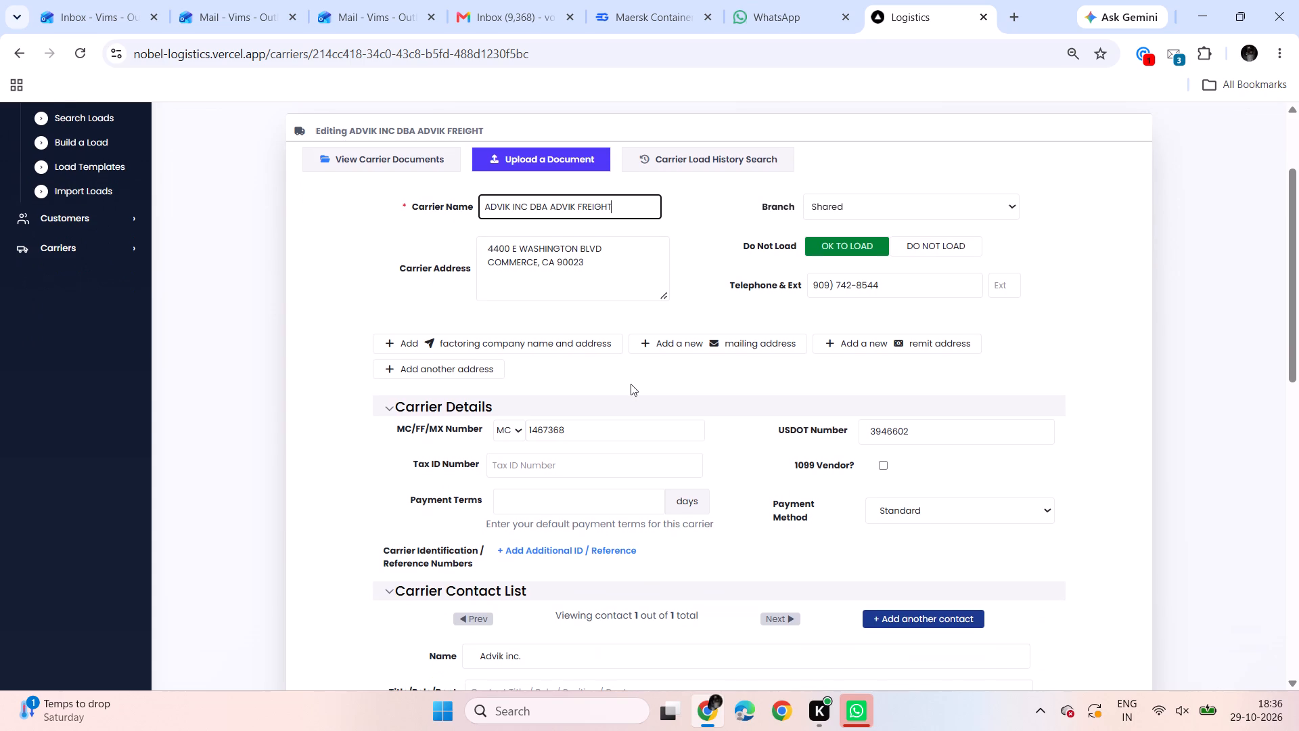
{"action": "scroll", "coordinate": [631, 384], "scroll_direction": "down", "scroll_amount": 6}
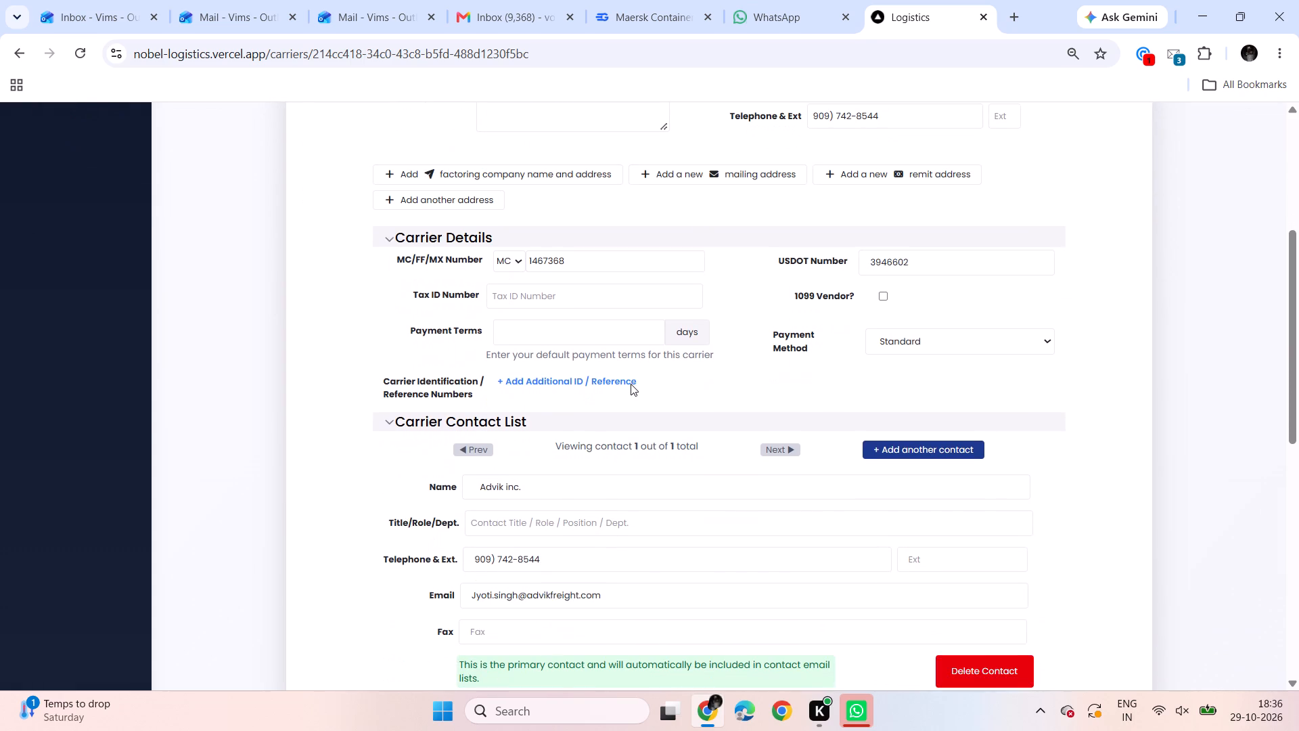
{"action": "scroll", "coordinate": [631, 384], "scroll_direction": "down", "scroll_amount": 6}
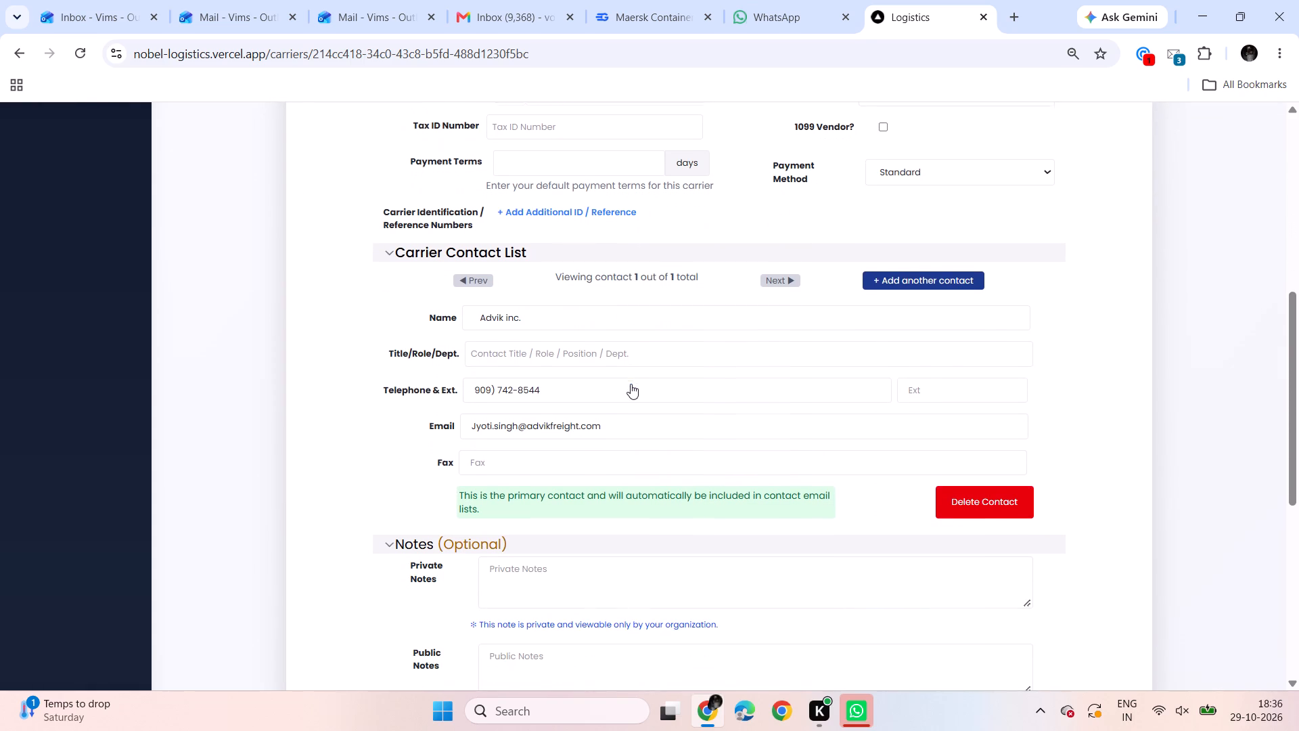
{"action": "scroll", "coordinate": [631, 384], "scroll_direction": "down", "scroll_amount": 4}
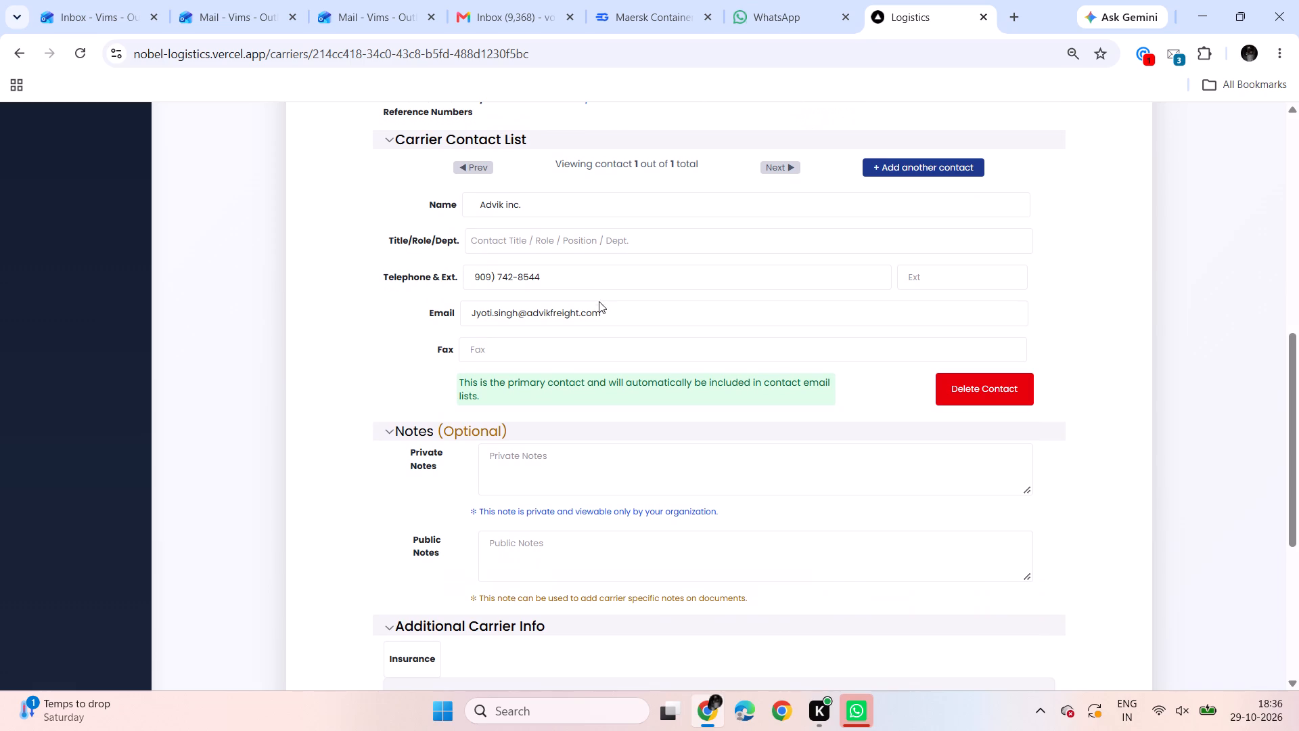
{"action": "left_click_drag", "start_coordinate": [603, 315], "coordinate": [472, 324]}
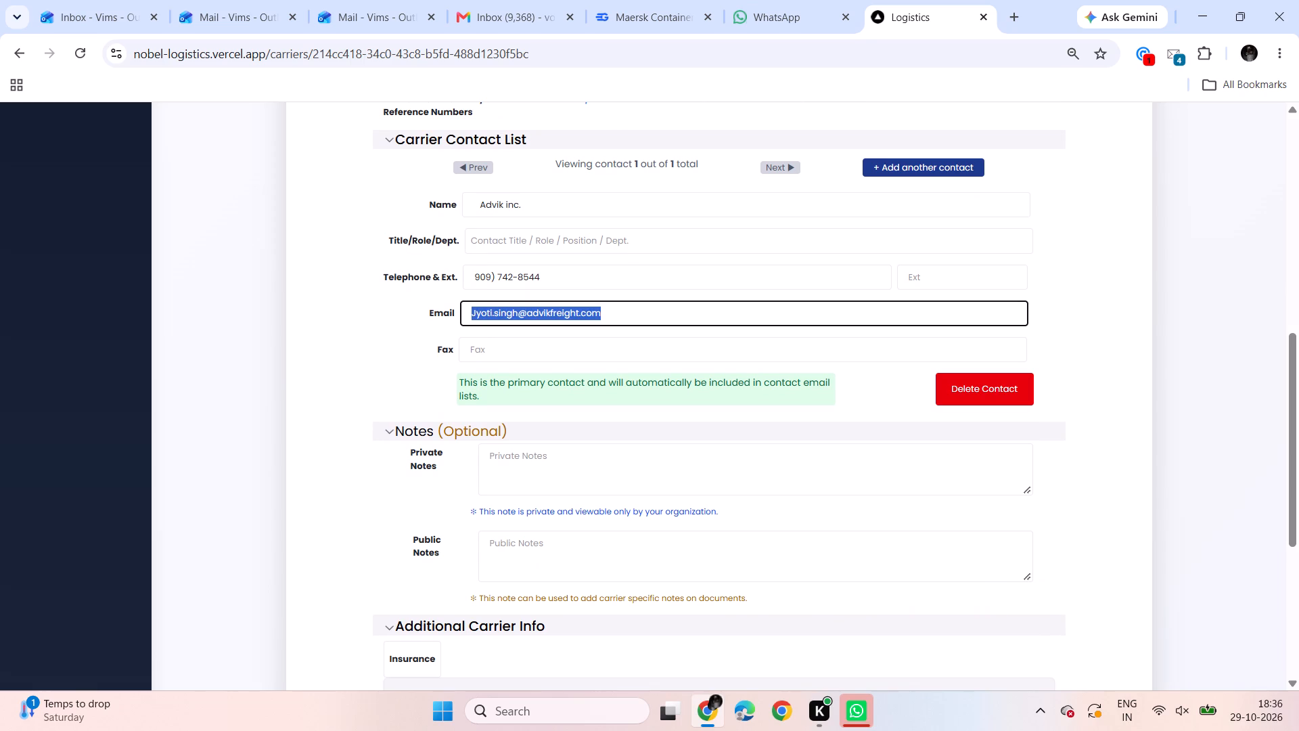
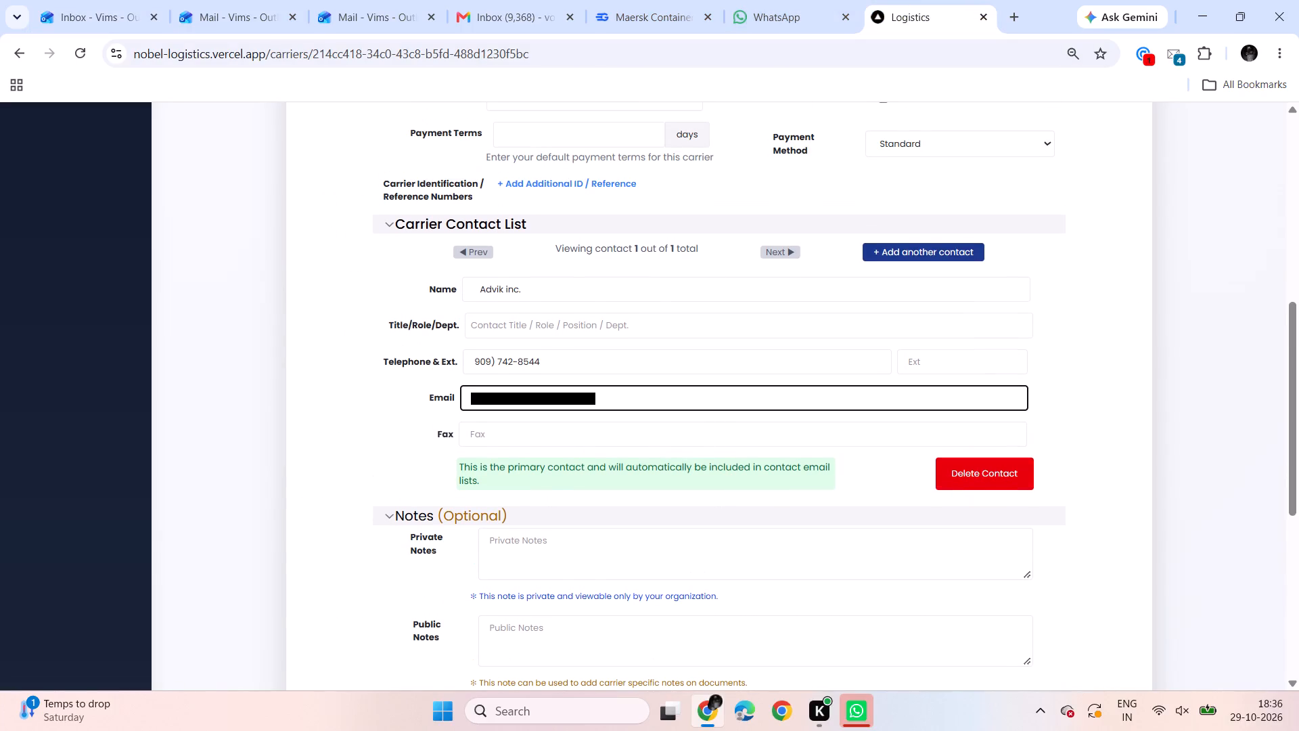
Replace the primary contact's name in the carrier profile's contact list with Cherry.
{"action": "left_click", "coordinate": [523, 288]}
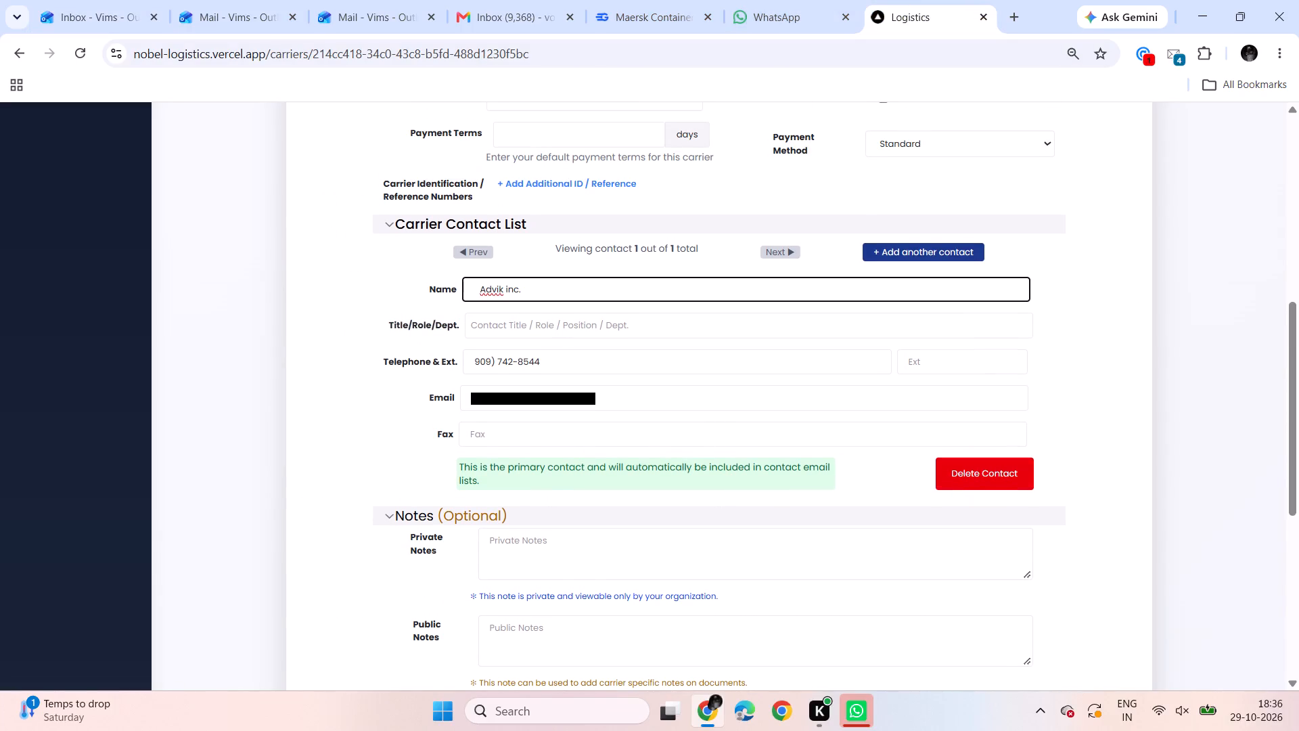
{"action": "key", "text": "BackSpace"}
{"action": "key", "text": "BackSpace"}
{"action": "key", "text": "BackSpace"}
{"action": "key", "text": "BackSpace"}
{"action": "key", "text": "BackSpace"}
{"action": "key", "text": "BackSpace"}
{"action": "key", "text": "BackSpace"}
{"action": "key", "text": "BackSpace"}
{"action": "key", "text": "BackSpace"}
{"action": "key", "text": "BackSpace"}
{"action": "key", "text": "BackSpace"}
{"action": "key", "text": "BackSpace"}
{"action": "key", "text": "BackSpace"}
{"action": "key", "text": "BackSpace"}
{"action": "key", "text": "BackSpace"}
{"action": "key", "text": "BackSpace"}
{"action": "key", "text": "BackSpace"}
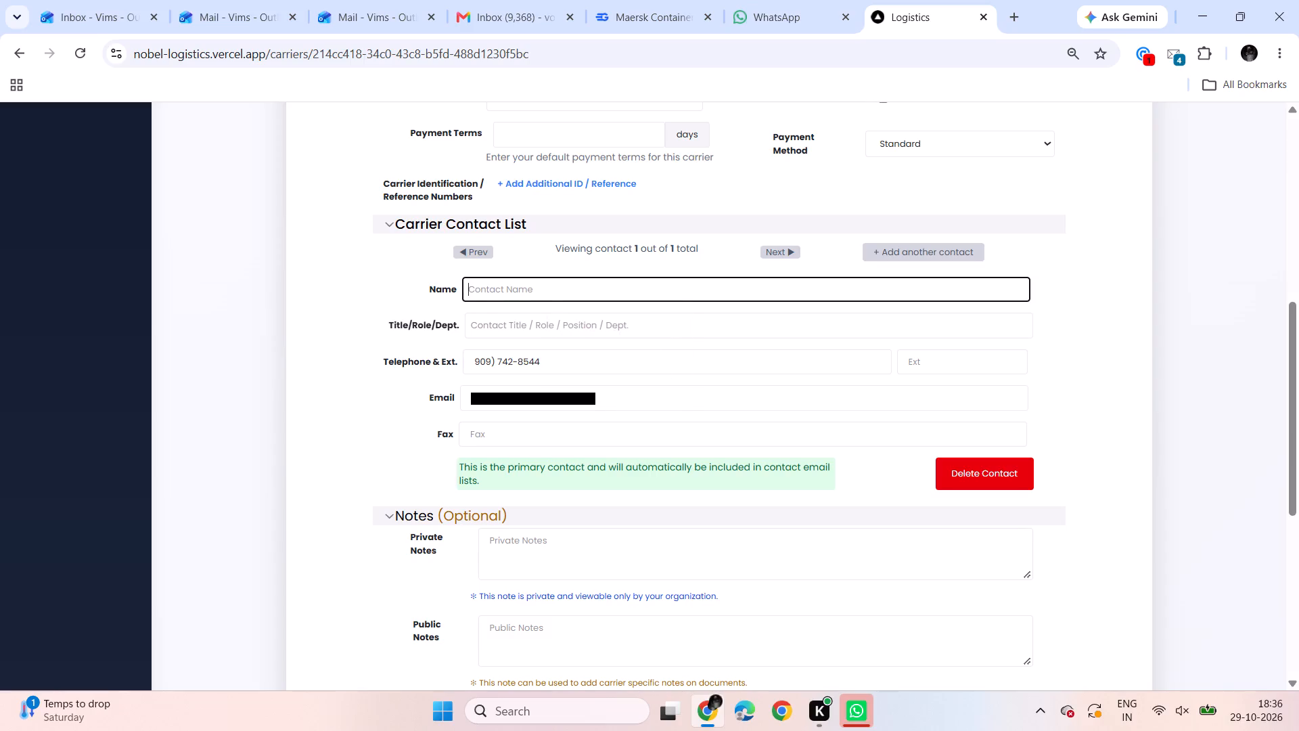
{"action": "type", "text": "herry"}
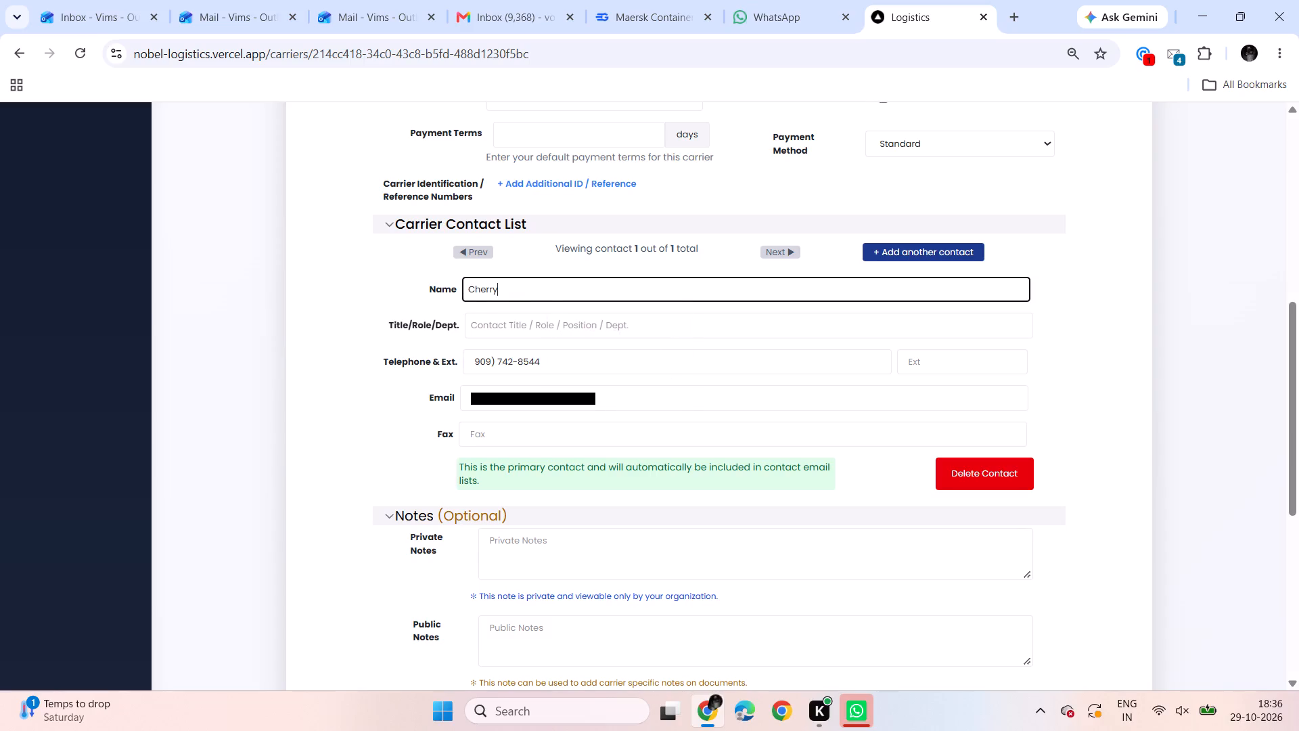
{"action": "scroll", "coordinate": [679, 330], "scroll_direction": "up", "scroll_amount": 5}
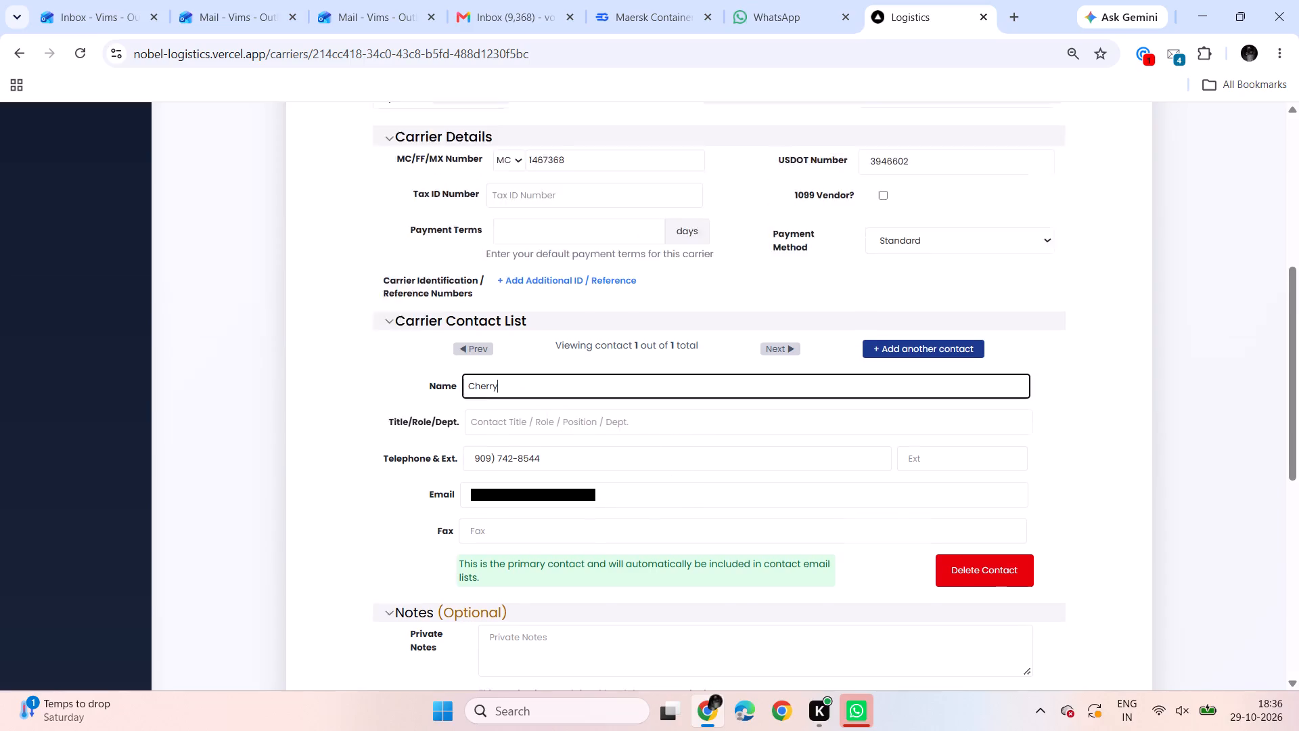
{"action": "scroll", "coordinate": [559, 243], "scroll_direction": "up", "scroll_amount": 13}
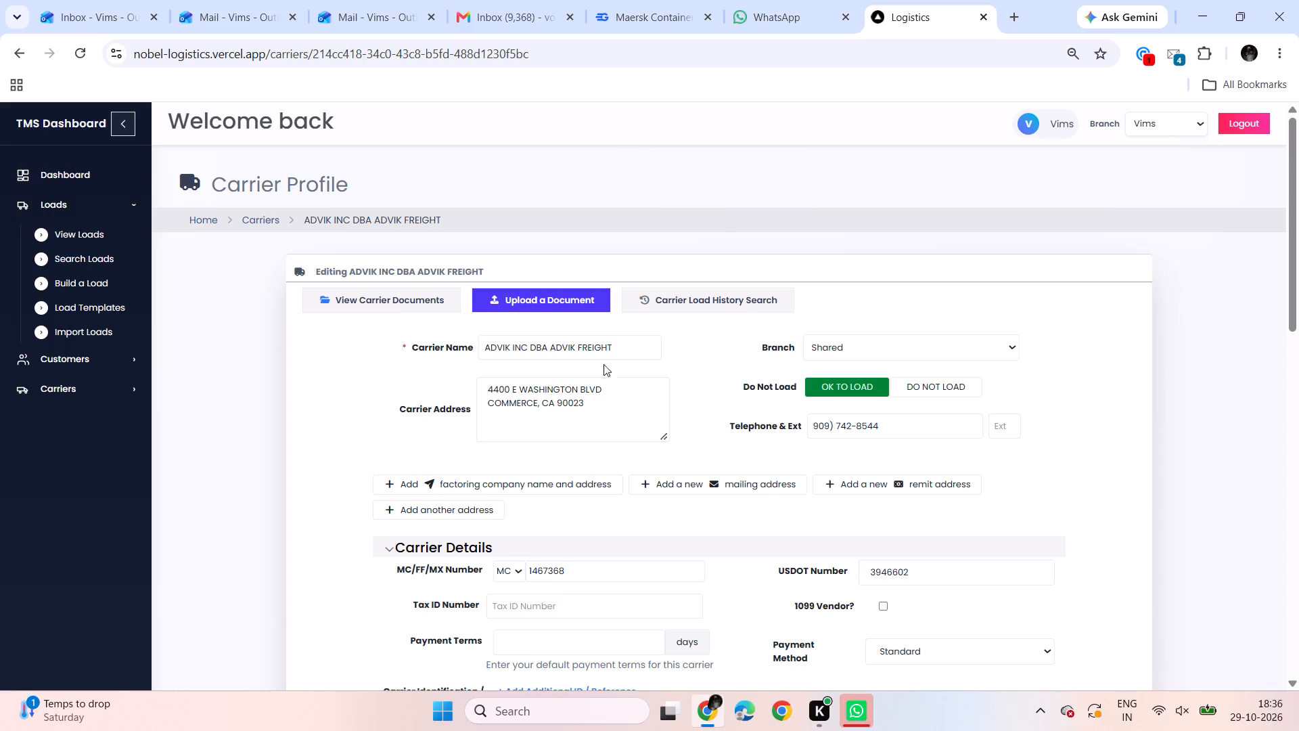
Save the changes to the ADVIK INC DBA ADVIK FREIGHT carrier profile.
{"action": "scroll", "coordinate": [706, 359], "scroll_direction": "down", "scroll_amount": 15}
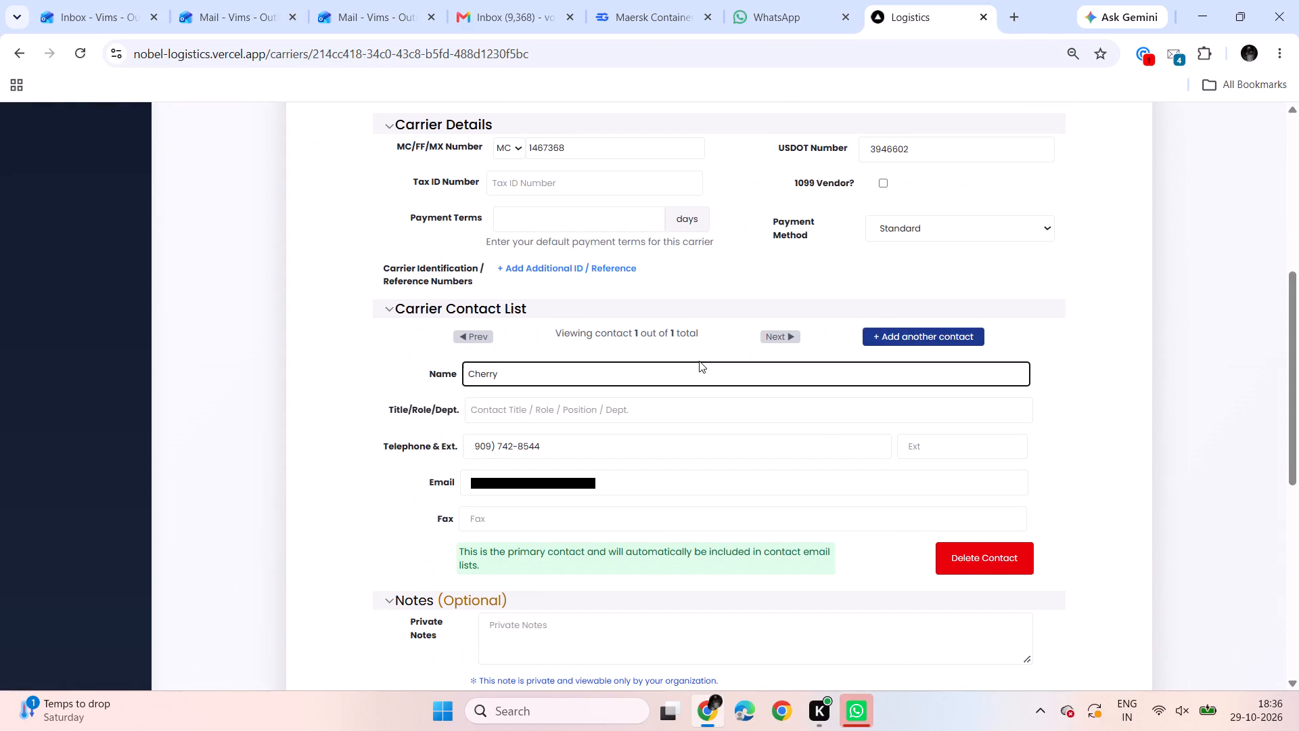
{"action": "scroll", "coordinate": [699, 361], "scroll_direction": "down", "scroll_amount": 5}
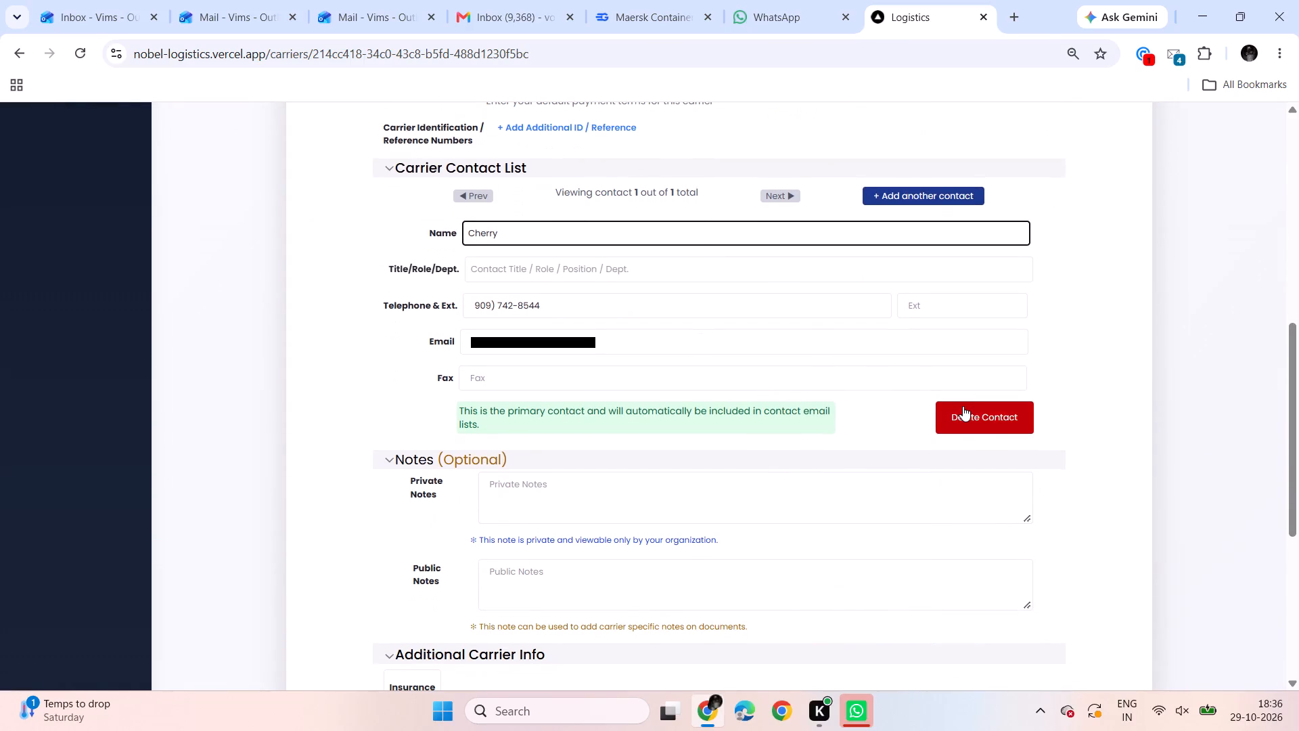
{"action": "scroll", "coordinate": [963, 406], "scroll_direction": "down", "scroll_amount": 16}
{"action": "scroll", "coordinate": [965, 409], "scroll_direction": "down", "scroll_amount": 7}
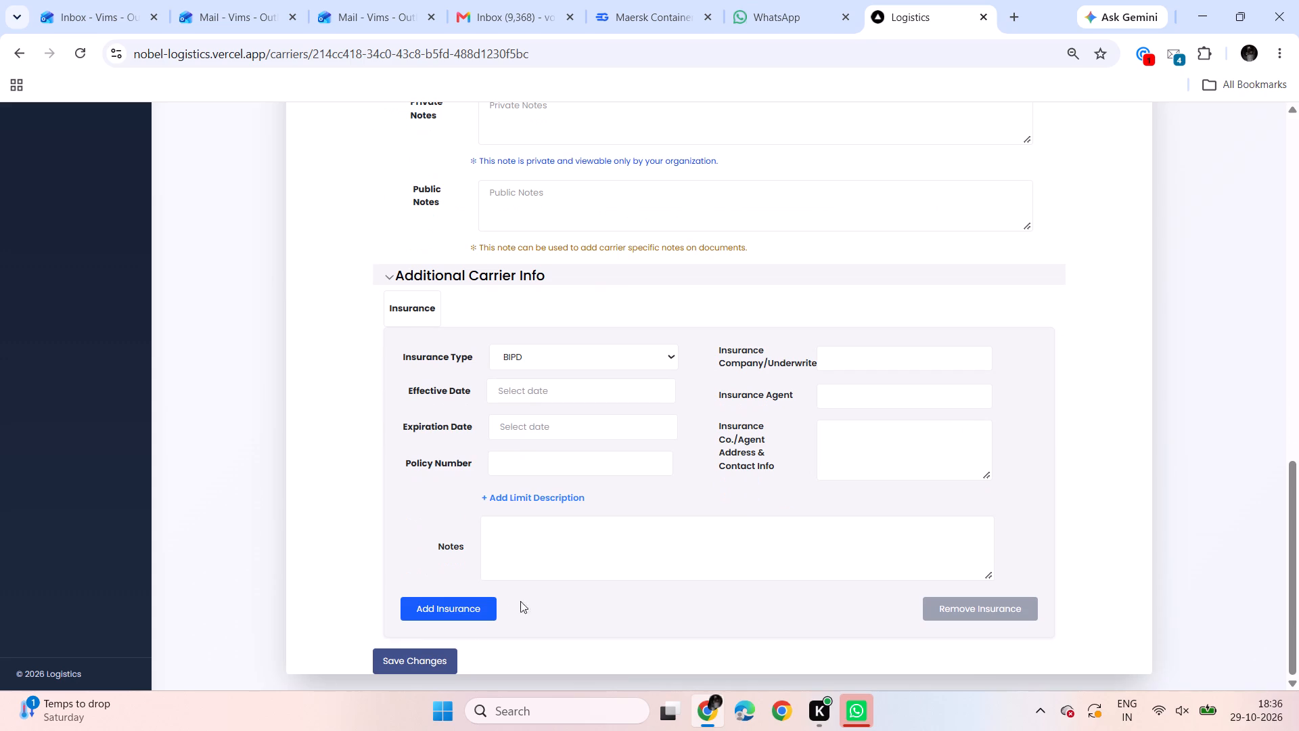
{"action": "left_click", "coordinate": [431, 659]}
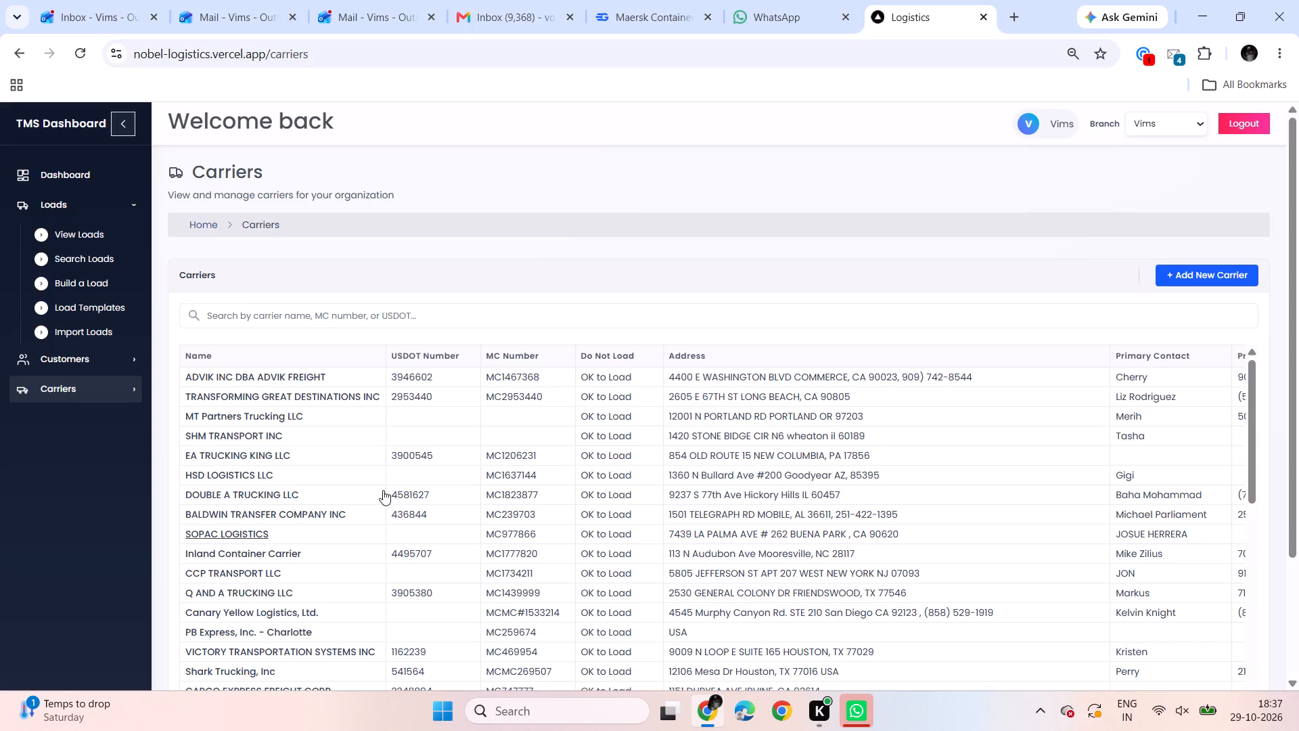
Check the email tracker for recent opens of the sent shipment emails.
{"action": "left_click", "coordinate": [1172, 56]}
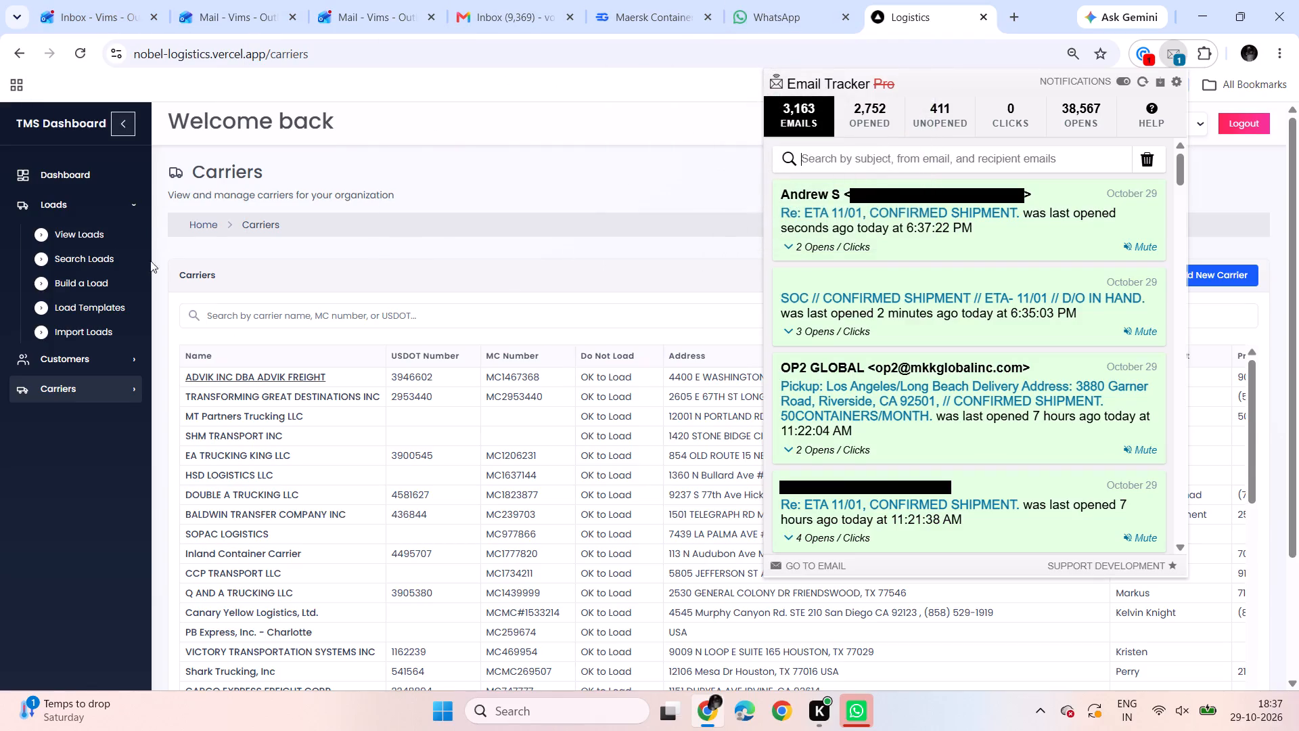
Open load NBL-10882 from the list of all loads.
{"action": "left_click", "coordinate": [82, 232]}
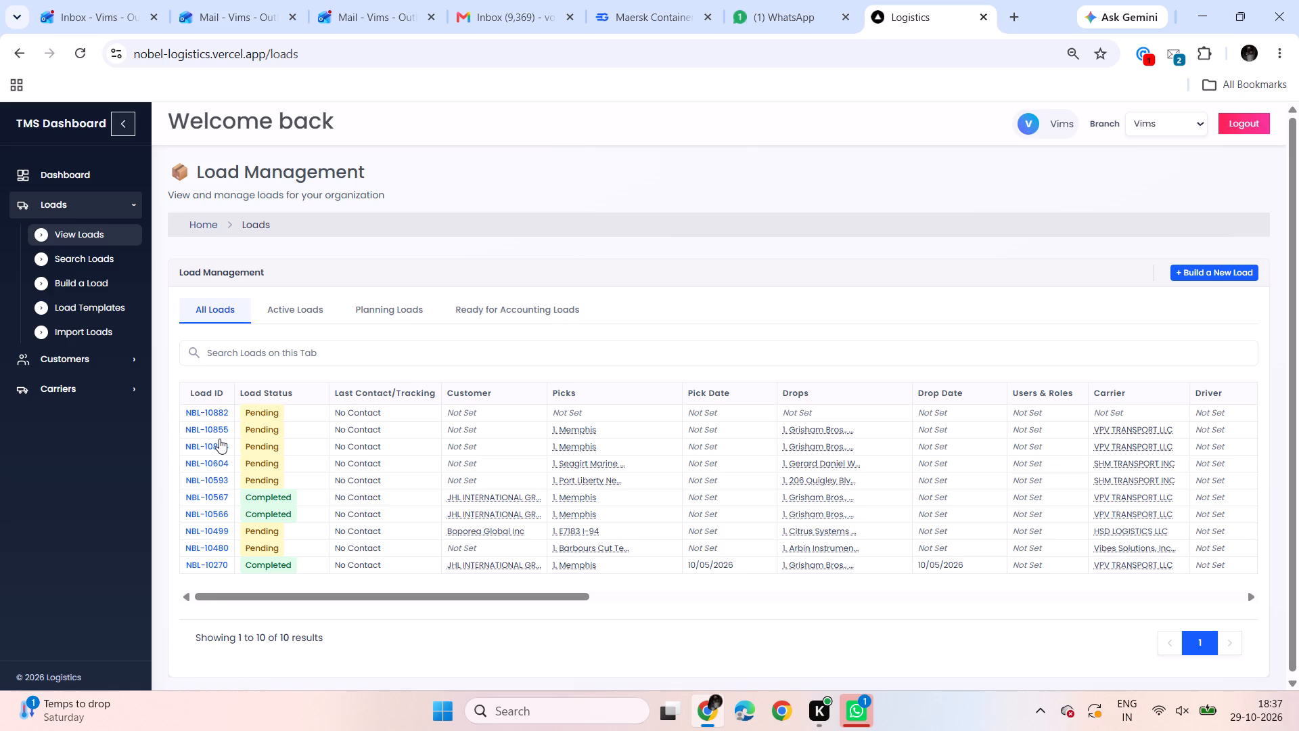
{"action": "left_click", "coordinate": [213, 412]}
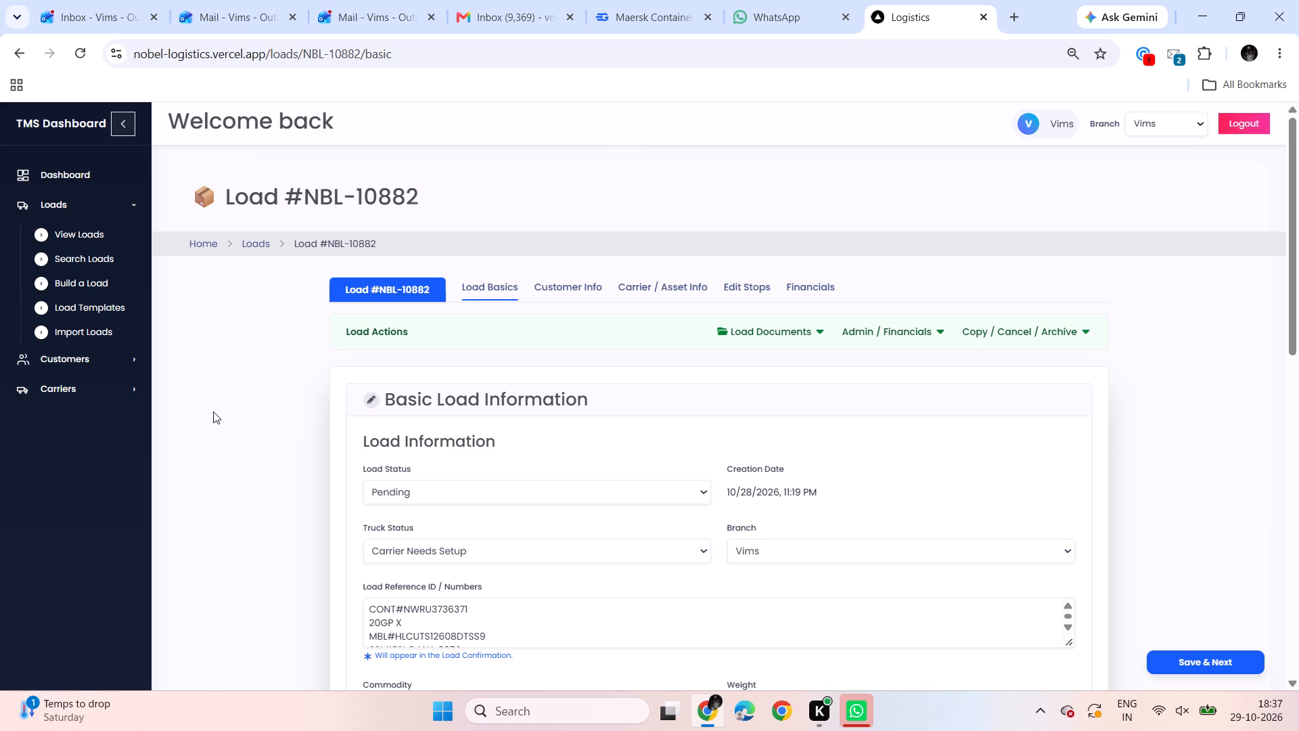
Review the basic information of load NBL-10882, save it and continue to the customer information.
{"action": "scroll", "coordinate": [354, 415], "scroll_direction": "down", "scroll_amount": 8}
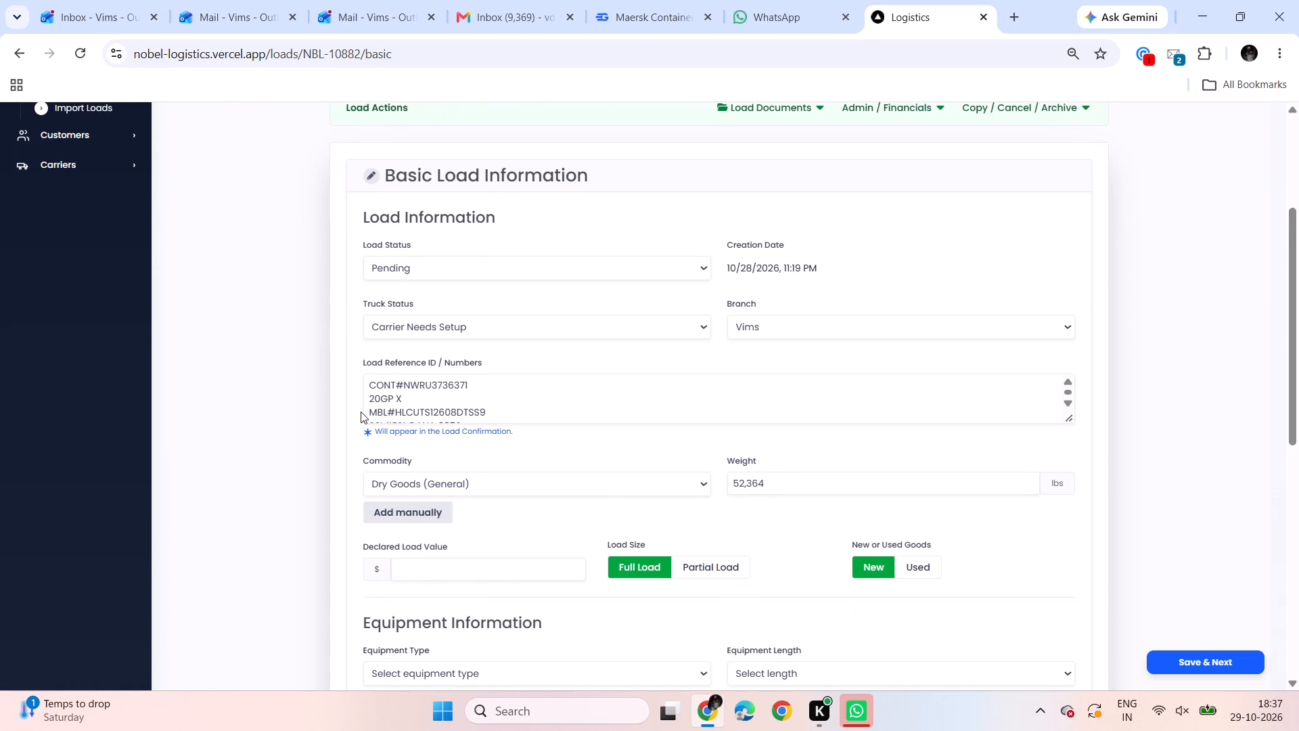
{"action": "scroll", "coordinate": [539, 399], "scroll_direction": "down", "scroll_amount": 3}
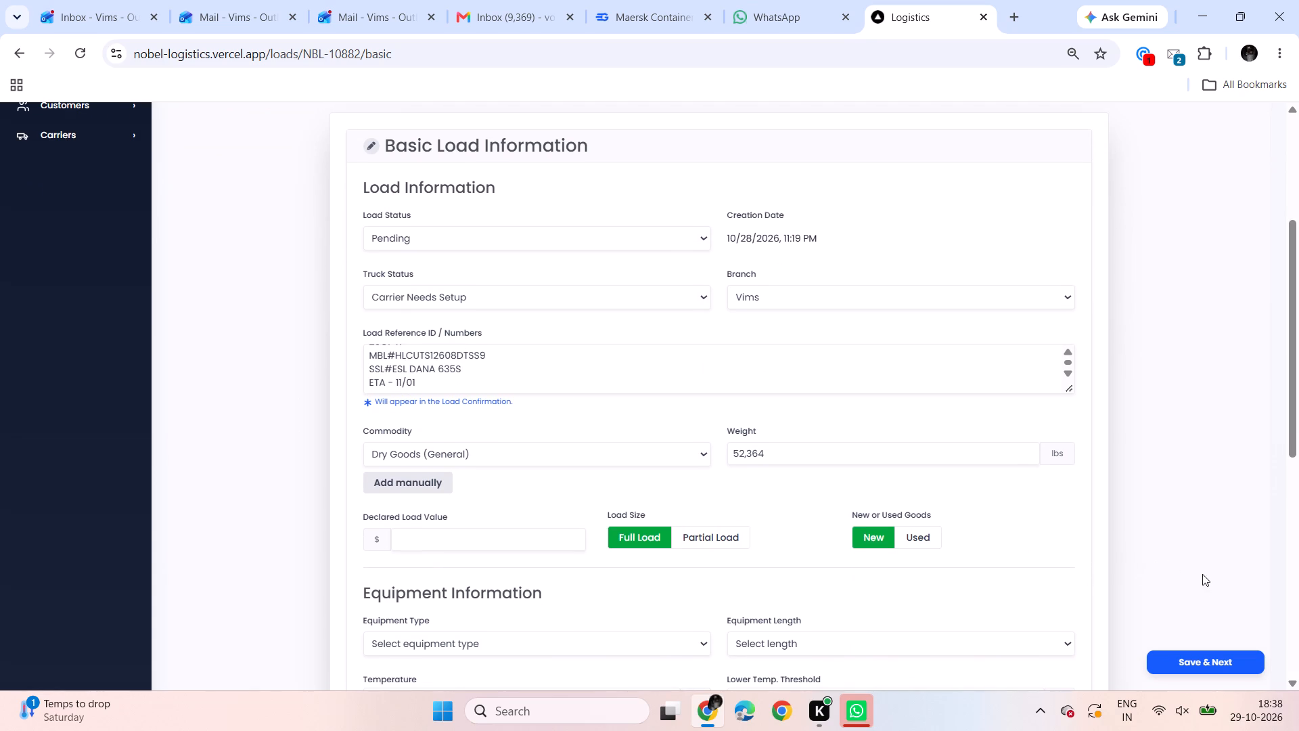
{"action": "left_click", "coordinate": [1196, 660]}
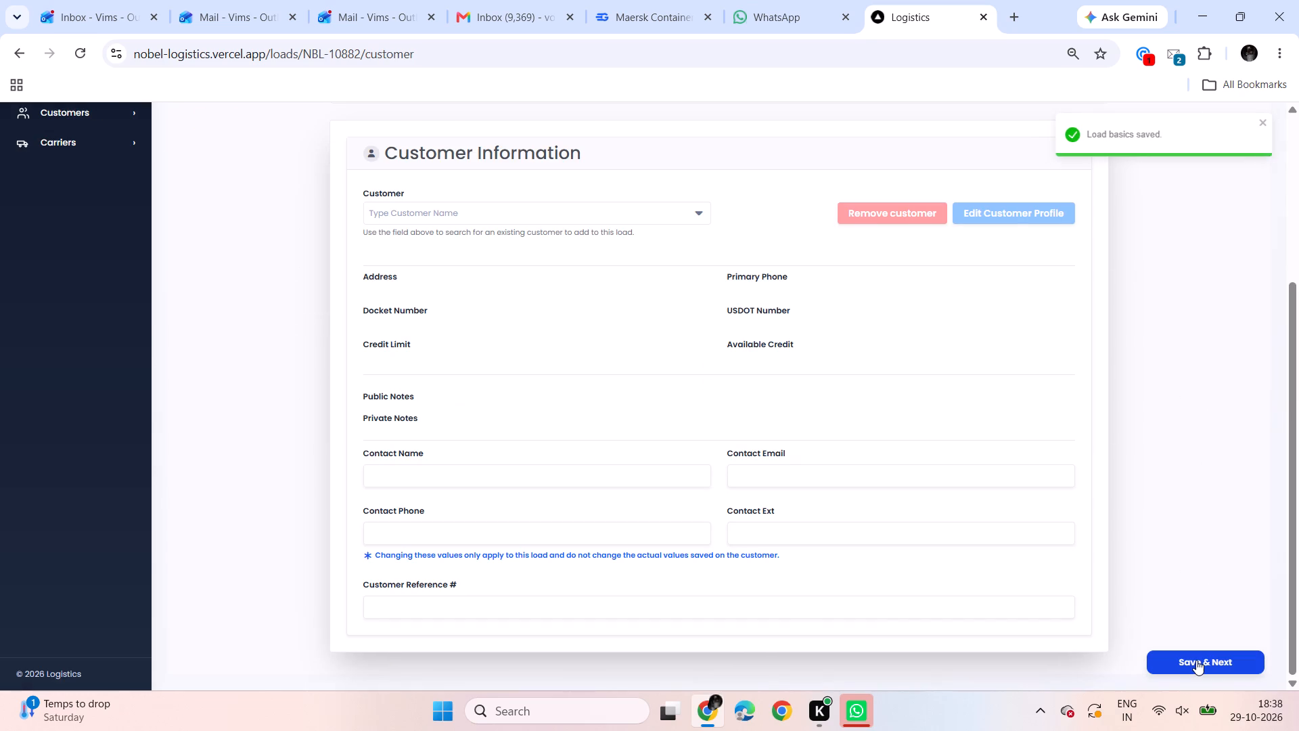
Save the customer information of load NBL-10882 without adding a customer and continue to the carrier information.
{"action": "left_click", "coordinate": [1196, 660]}
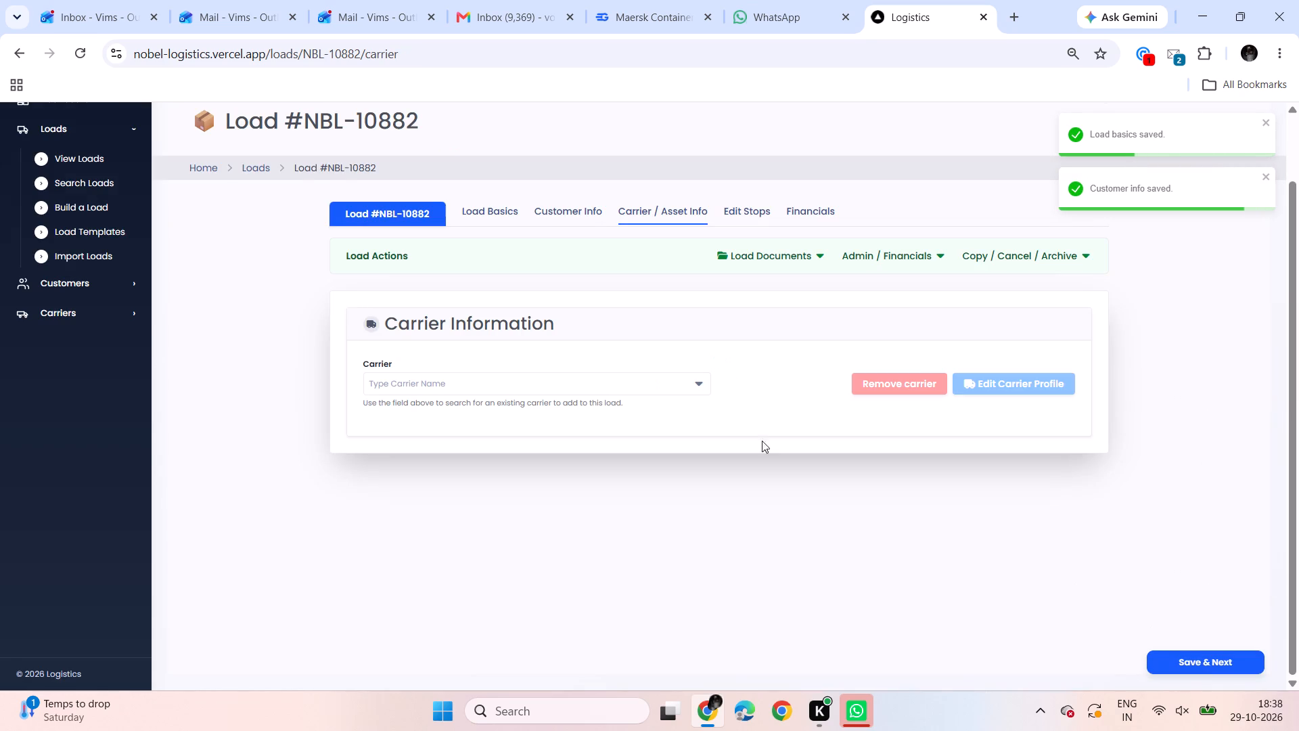
Assign carrier ADVIK INC DBA ADVIK FREIGHT to load NBL-10882, review its details, save and continue to the stops.
{"action": "left_click", "coordinate": [549, 373]}
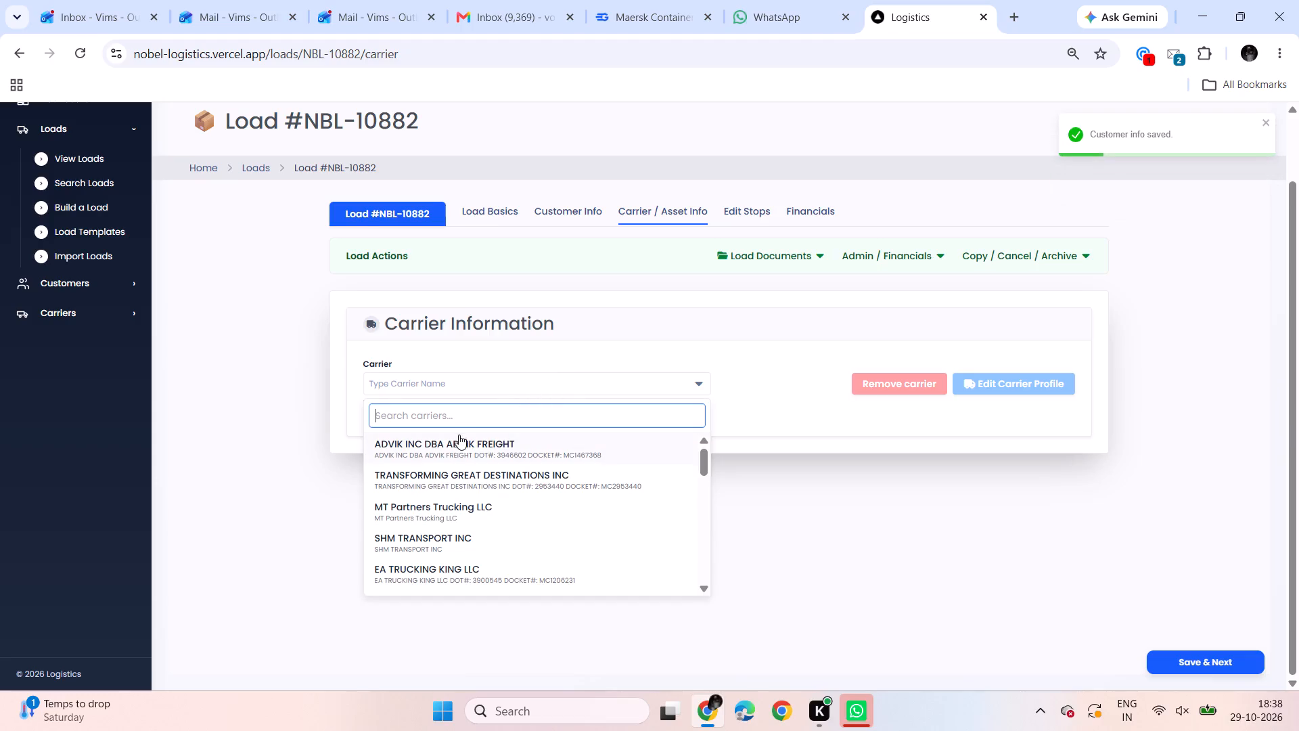
{"action": "left_click", "coordinate": [459, 435]}
{"action": "scroll", "coordinate": [459, 435], "scroll_direction": "down", "scroll_amount": 3}
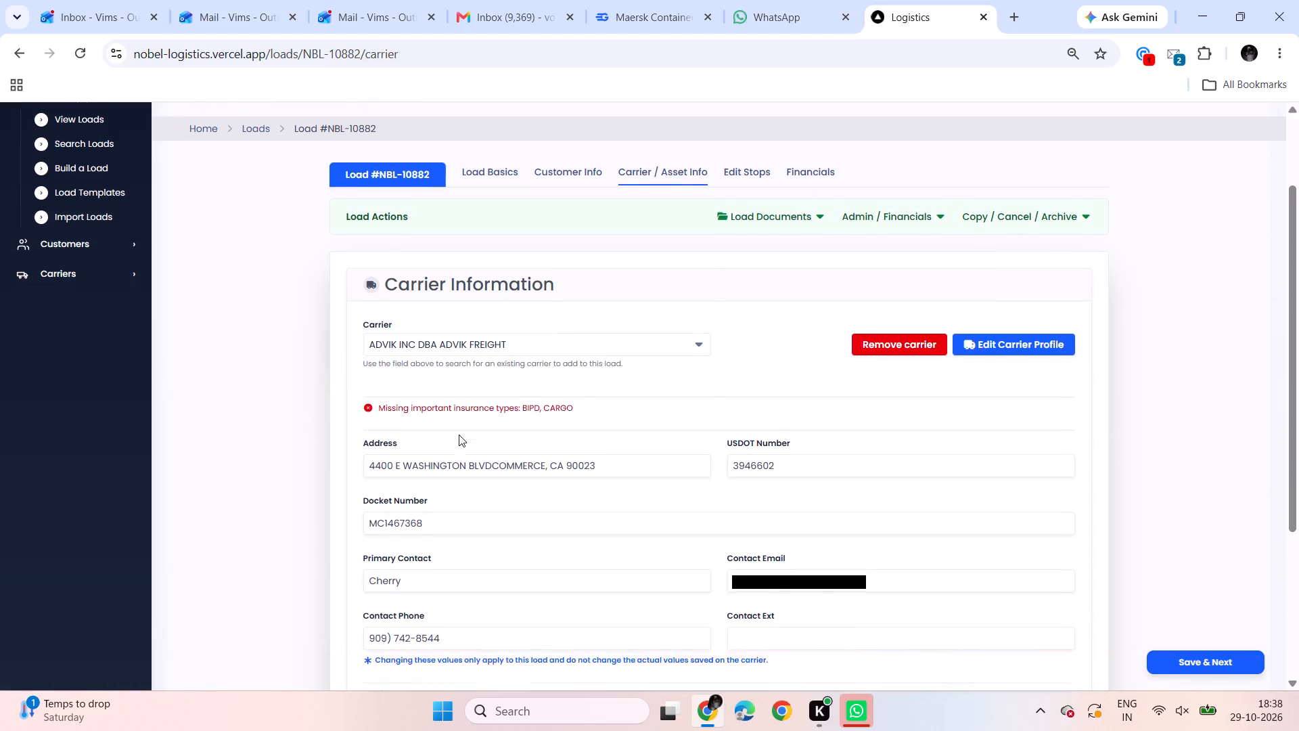
{"action": "scroll", "coordinate": [459, 435], "scroll_direction": "down", "scroll_amount": 2}
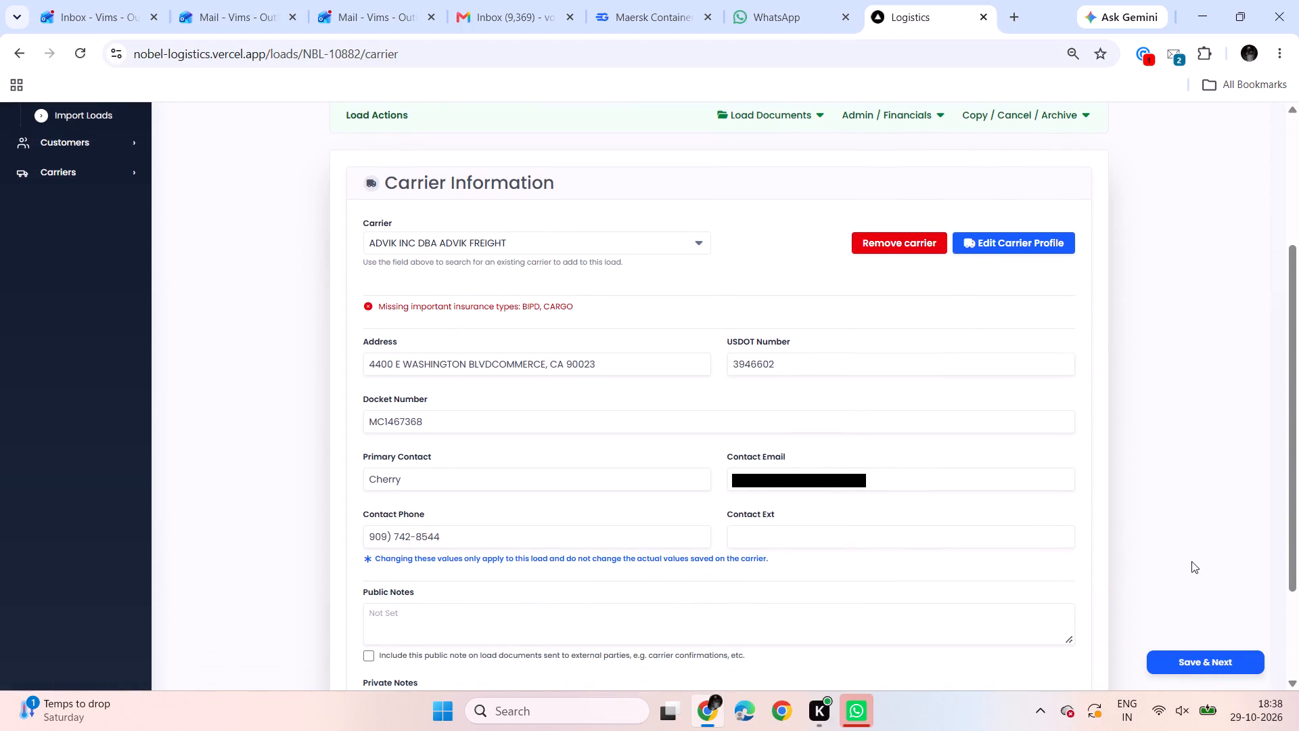
{"action": "scroll", "coordinate": [1069, 596], "scroll_direction": "down", "scroll_amount": 6}
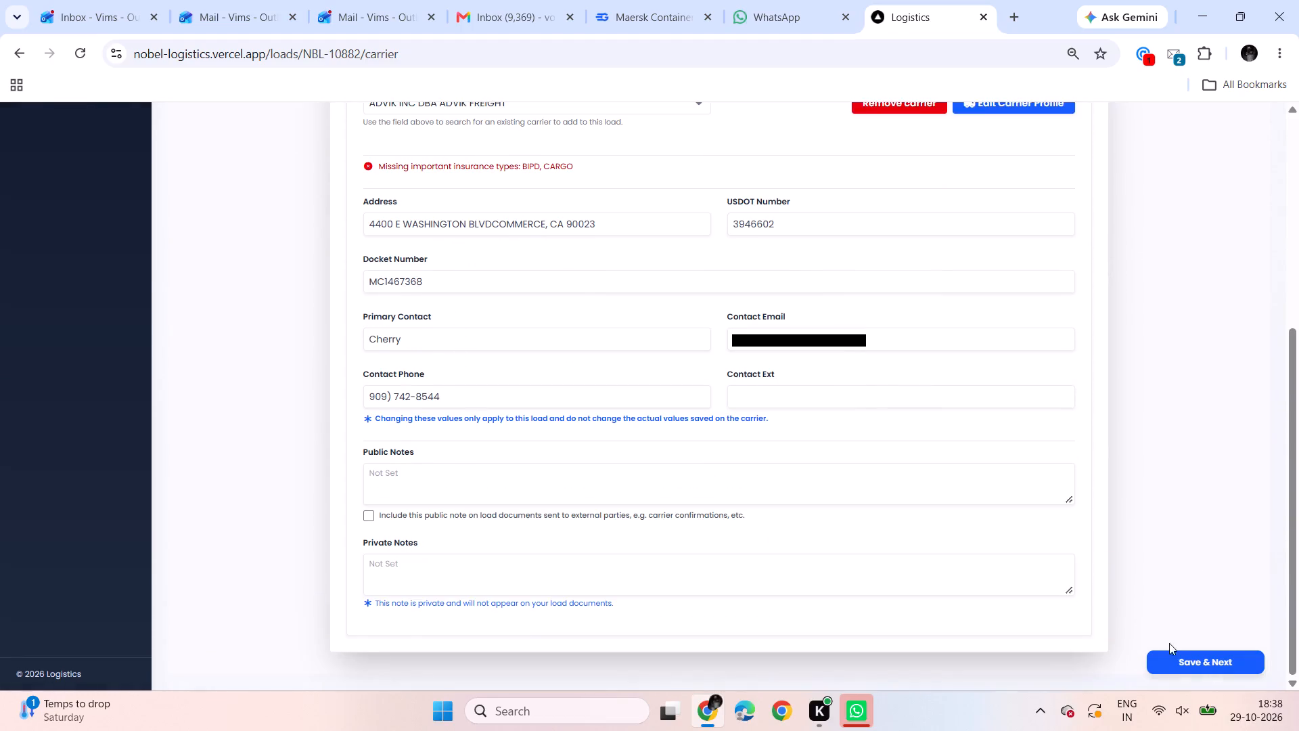
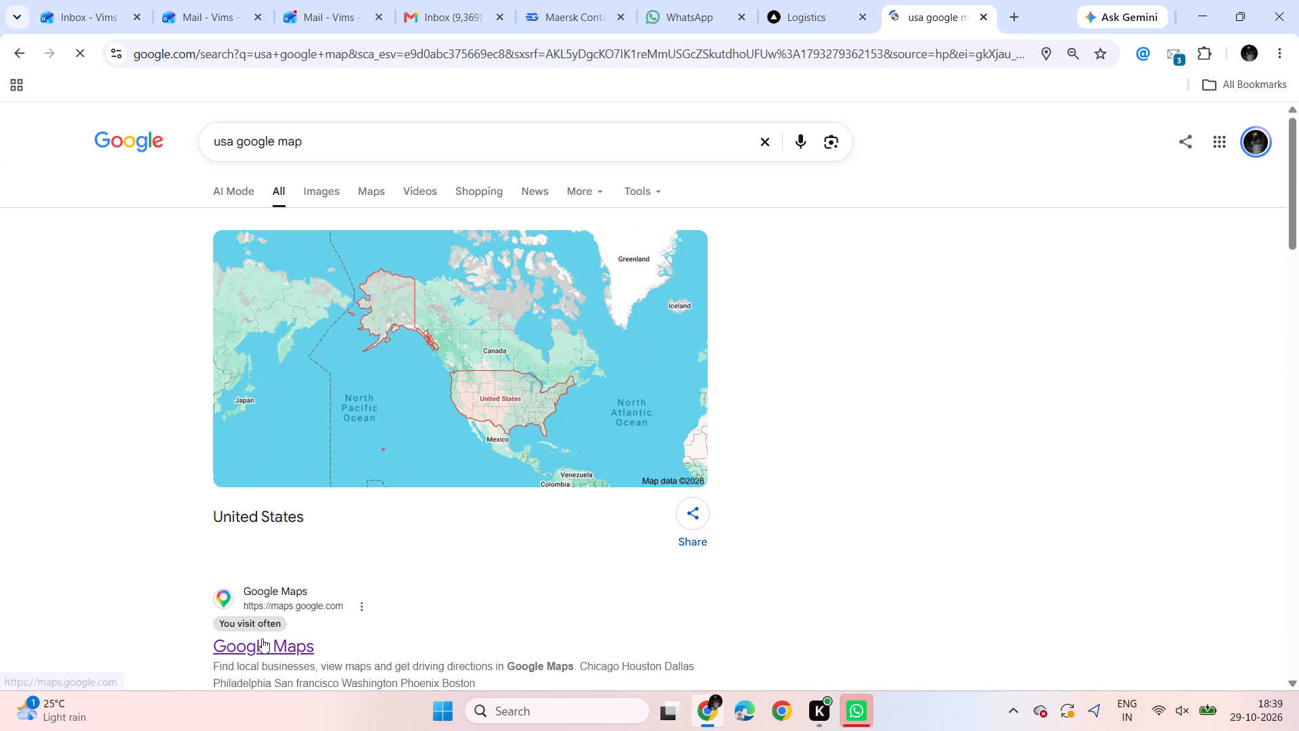
Open the Google Maps website from the search results for "usa google map".
{"action": "left_click", "coordinate": [262, 638]}
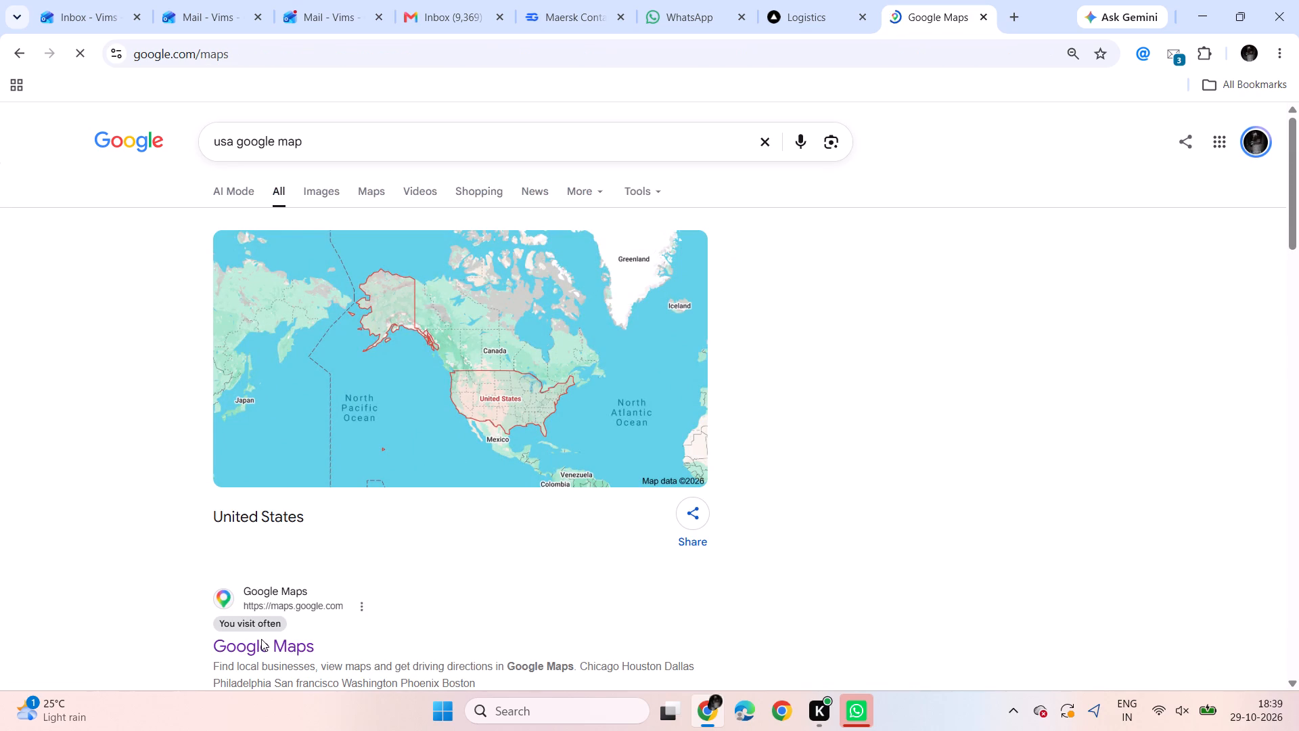
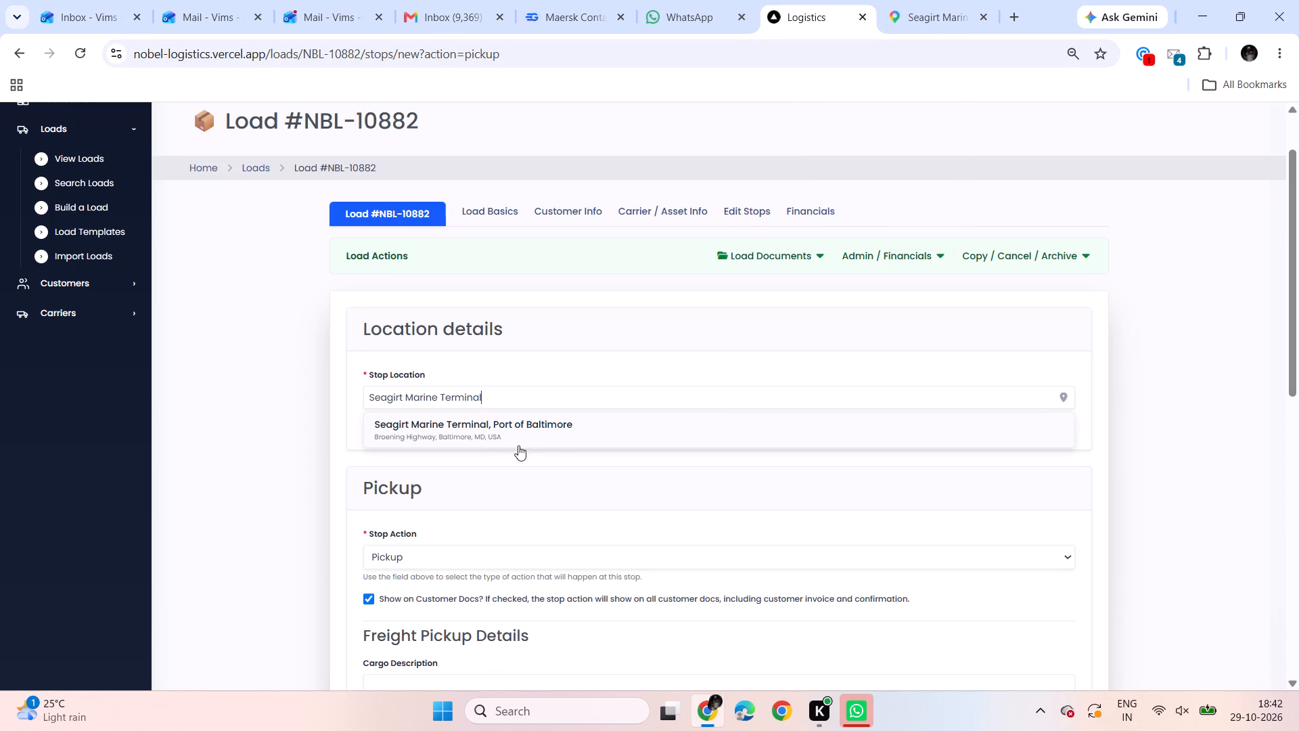
Set the pickup stop's location to Seagirt Marine Terminal, Port of Baltimore, and save the stop.
{"action": "left_click", "coordinate": [553, 432]}
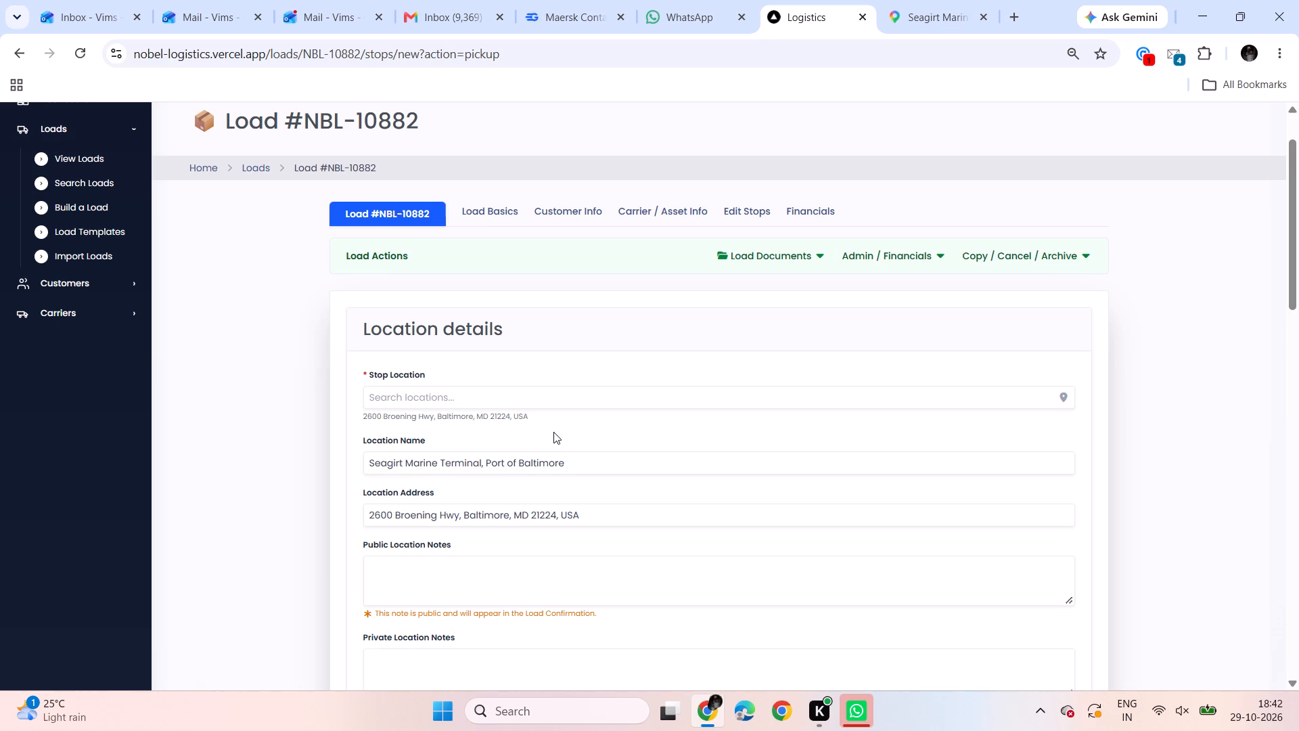
{"action": "scroll", "coordinate": [591, 442], "scroll_direction": "down", "scroll_amount": 4}
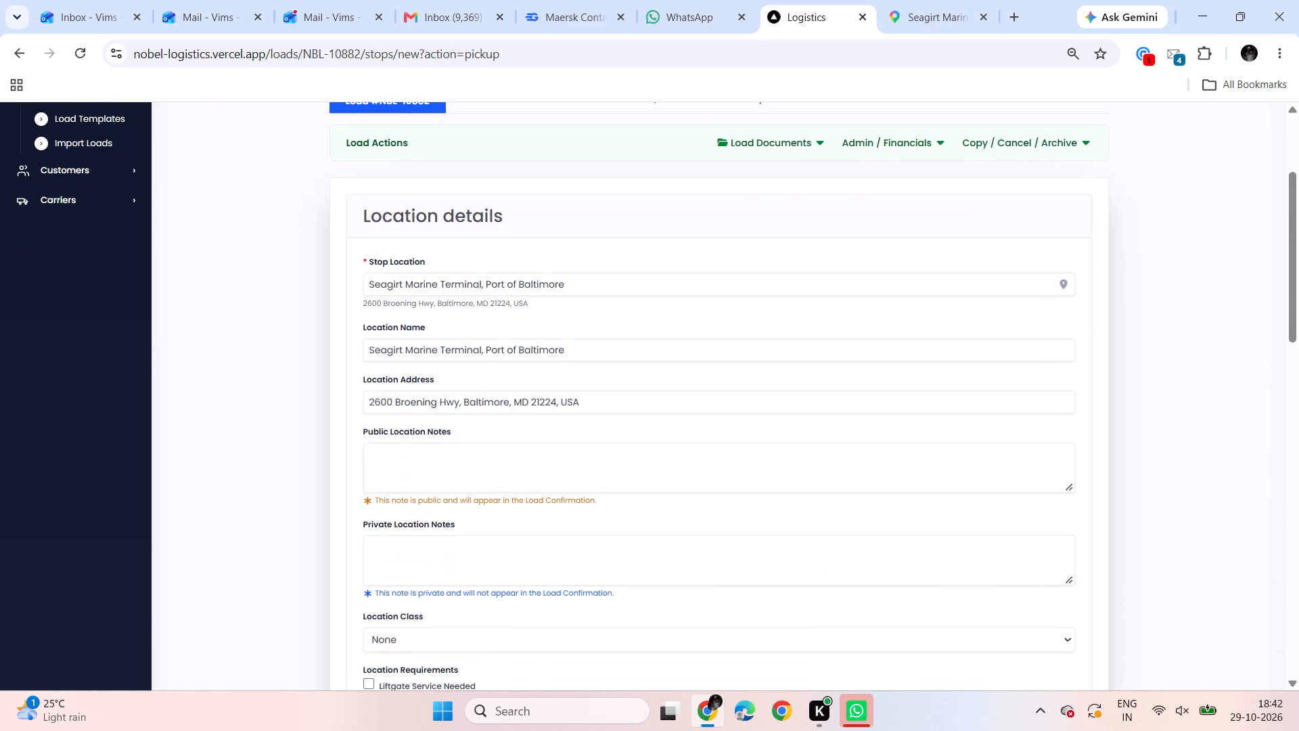
{"action": "scroll", "coordinate": [591, 445], "scroll_direction": "down", "scroll_amount": 17}
{"action": "scroll", "coordinate": [595, 454], "scroll_direction": "down", "scroll_amount": 17}
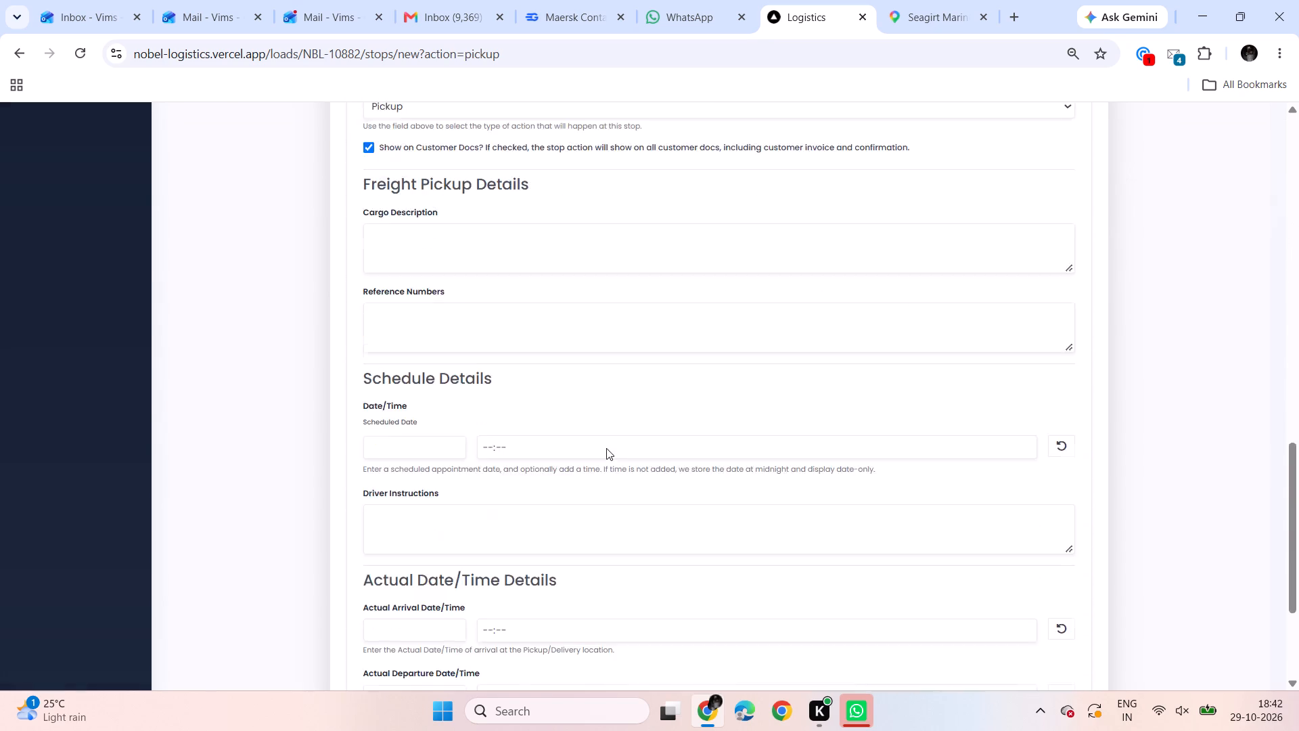
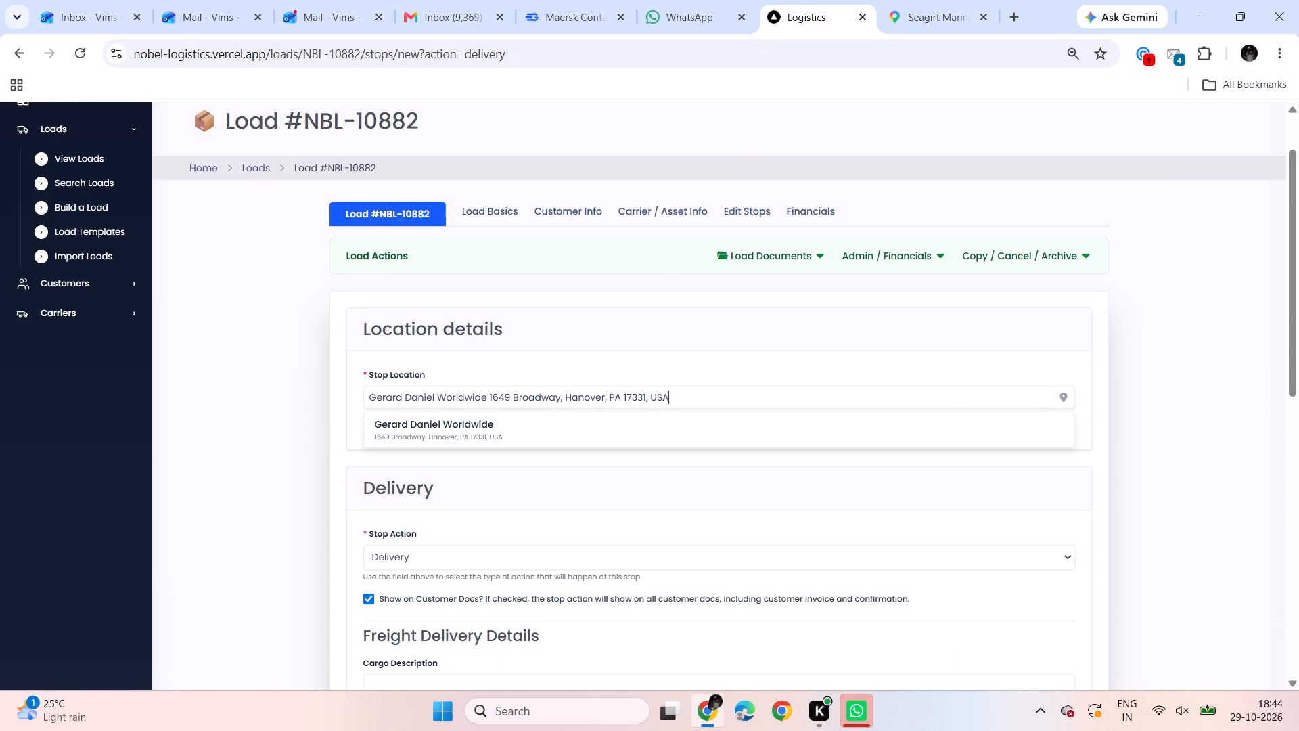
Set the delivery stop location to the suggested Gerard Daniel Worldwide site in Hanover, PA.
{"action": "left_click", "coordinate": [527, 435]}
{"action": "scroll", "coordinate": [527, 435], "scroll_direction": "down", "scroll_amount": 5}
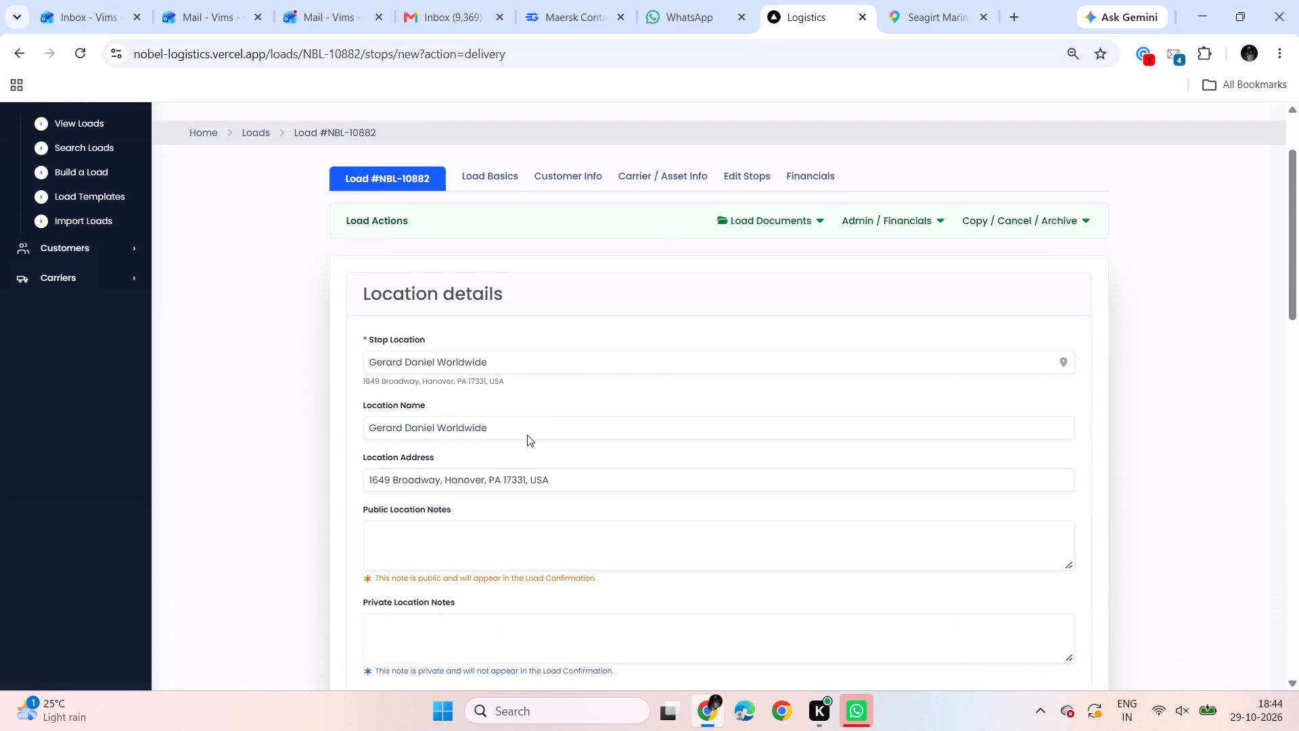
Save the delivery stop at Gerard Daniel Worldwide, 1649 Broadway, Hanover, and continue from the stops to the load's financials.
{"action": "scroll", "coordinate": [527, 435], "scroll_direction": "down", "scroll_amount": 10}
{"action": "scroll", "coordinate": [531, 428], "scroll_direction": "down", "scroll_amount": 20}
{"action": "scroll", "coordinate": [531, 428], "scroll_direction": "down", "scroll_amount": 9}
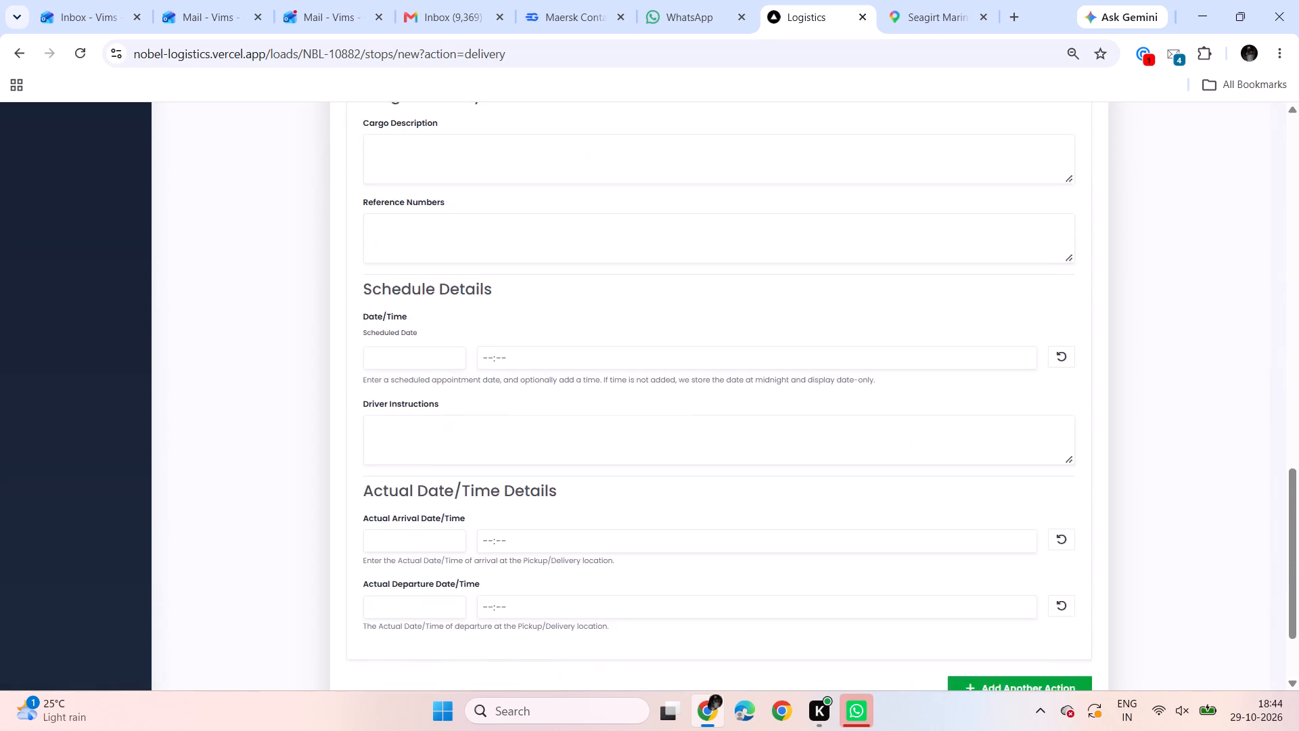
{"action": "scroll", "coordinate": [539, 433], "scroll_direction": "down", "scroll_amount": 12}
{"action": "left_click", "coordinate": [1070, 621]}
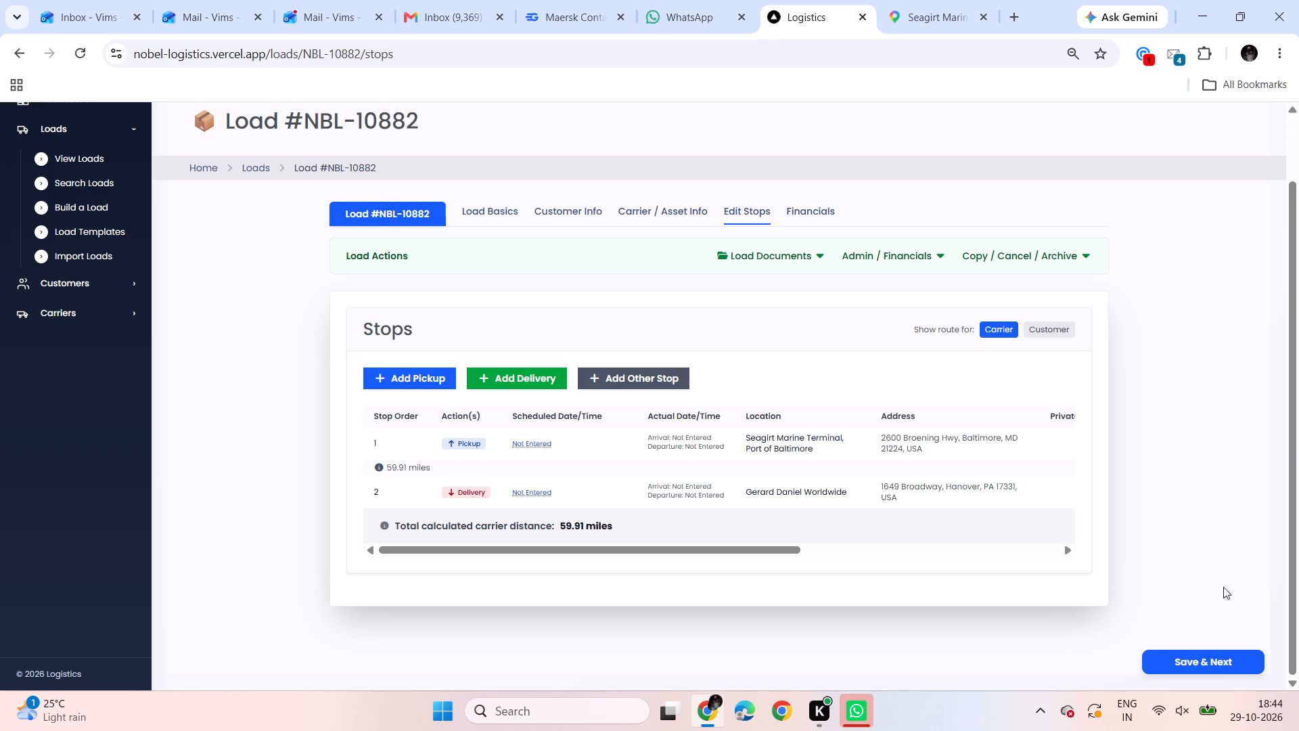
{"action": "left_click", "coordinate": [1208, 659]}
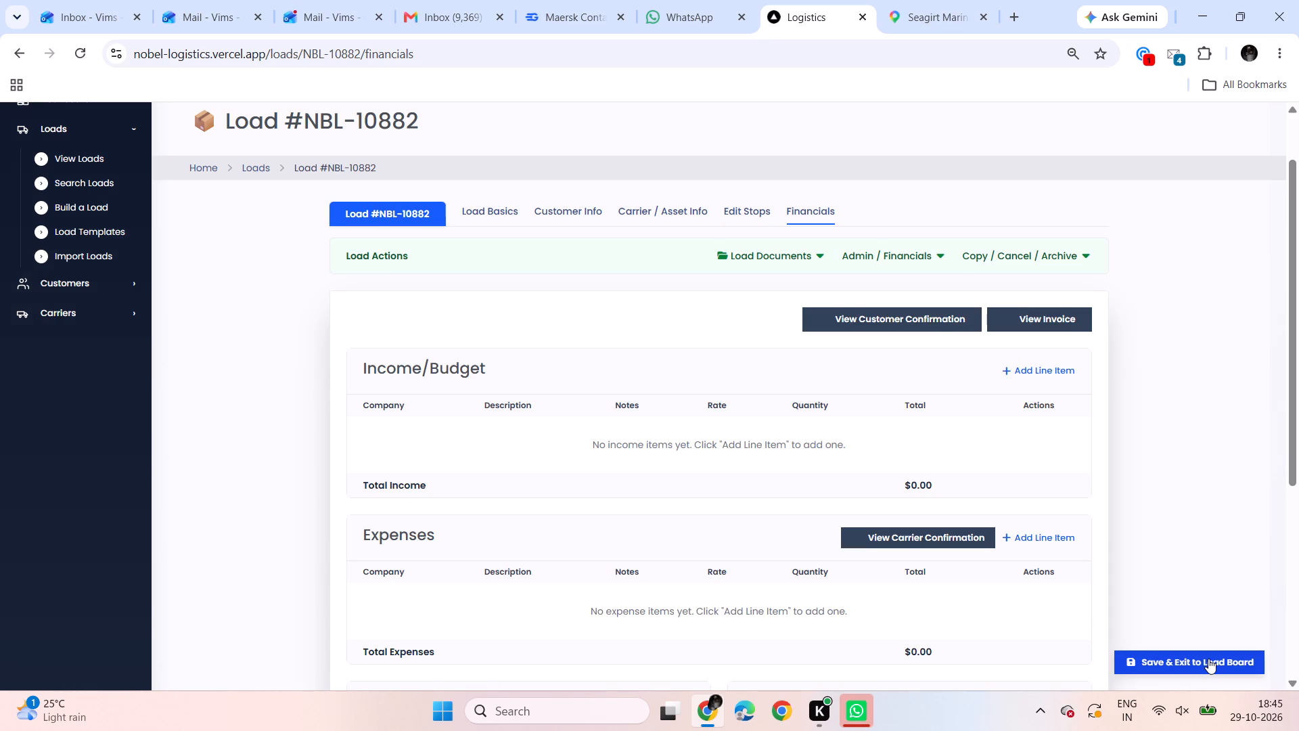
Add a flat-rate expense item payable to ADVIK INC DBA ADVIK FREIGHT with a rate of $650.
{"action": "scroll", "coordinate": [1187, 569], "scroll_direction": "down", "scroll_amount": 4}
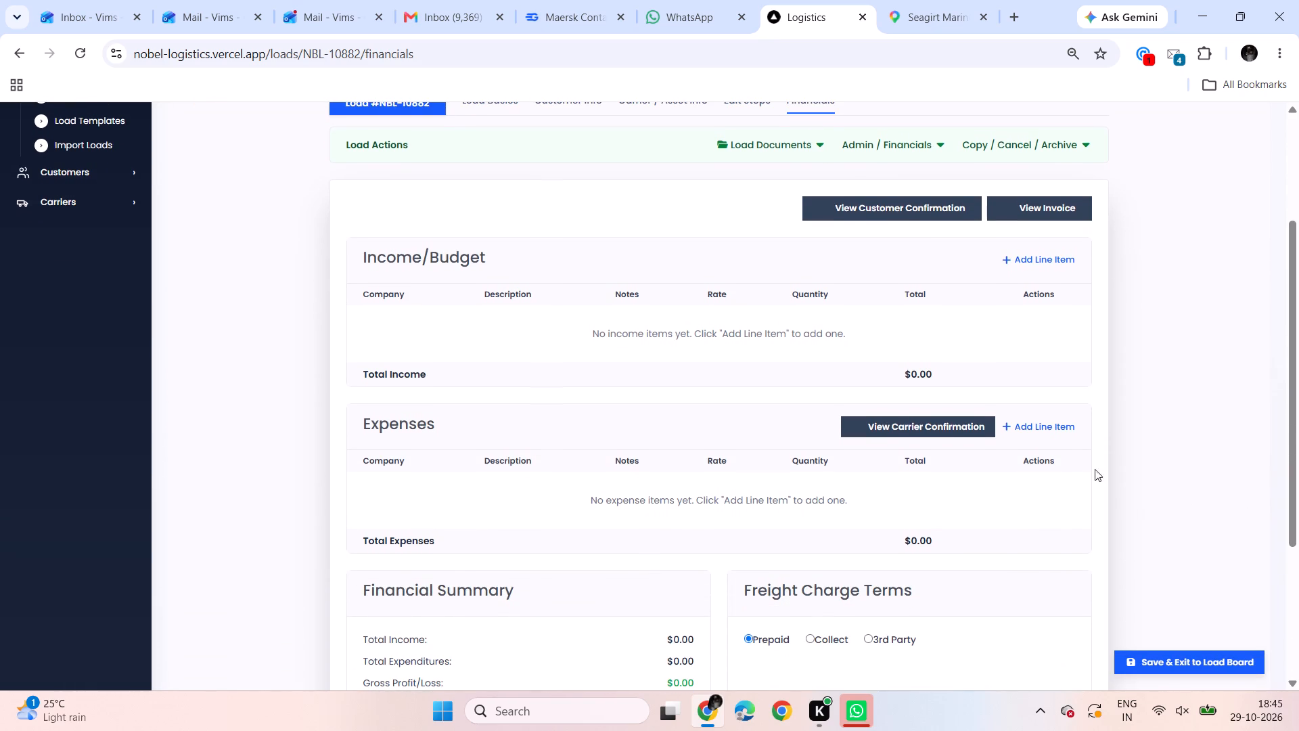
{"action": "left_click", "coordinate": [1030, 427]}
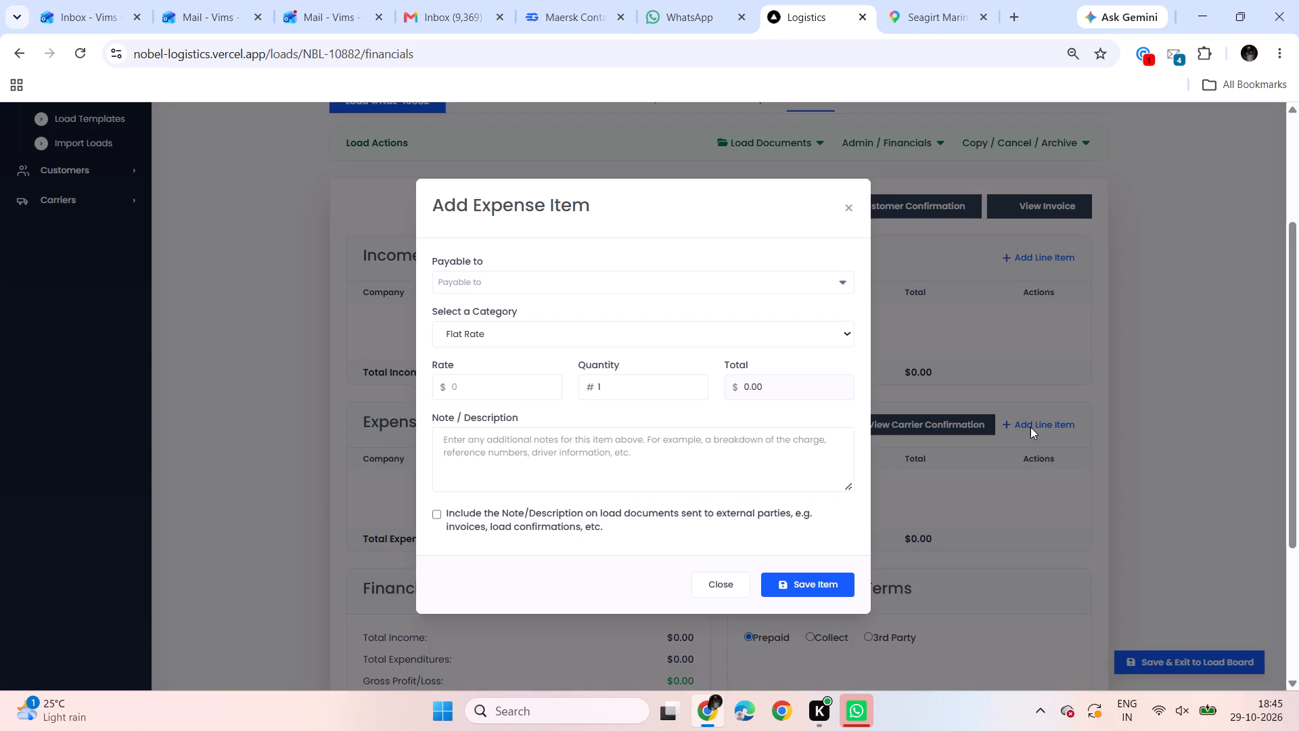
{"action": "left_click", "coordinate": [505, 285]}
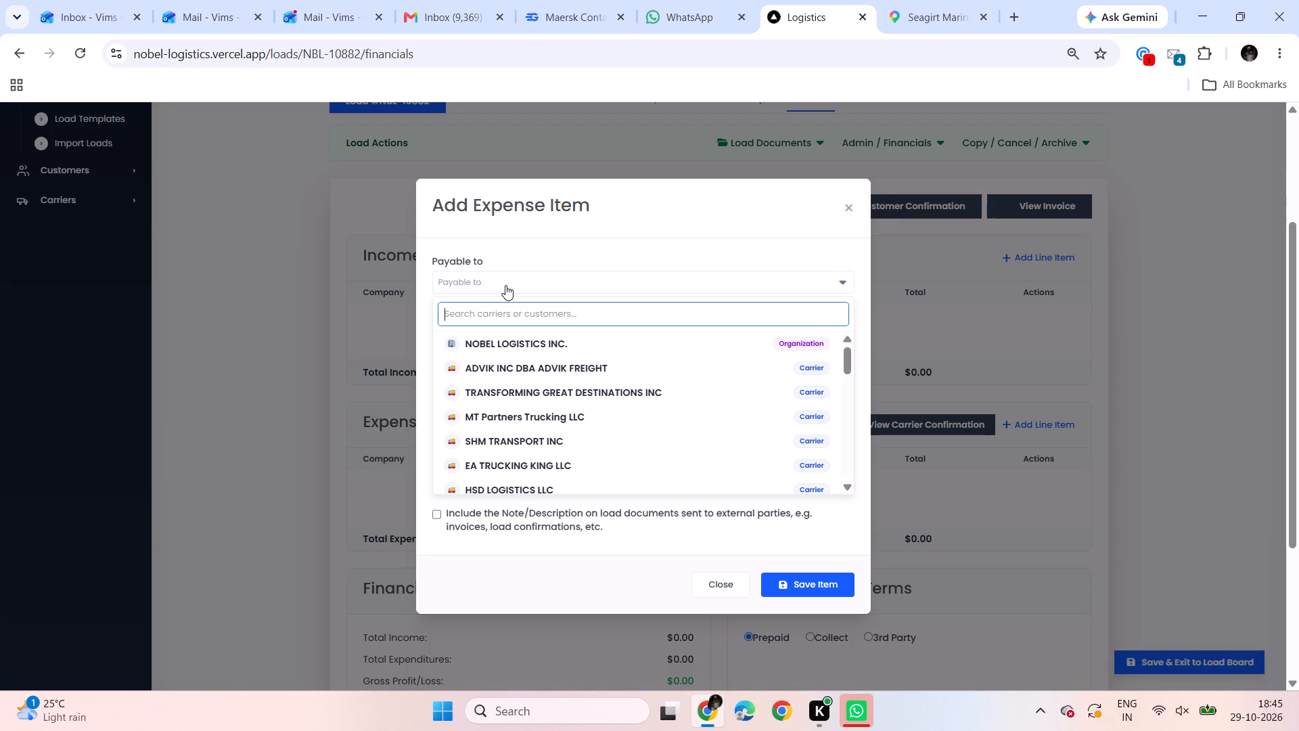
{"action": "left_click", "coordinate": [516, 369]}
{"action": "left_click", "coordinate": [502, 393]}
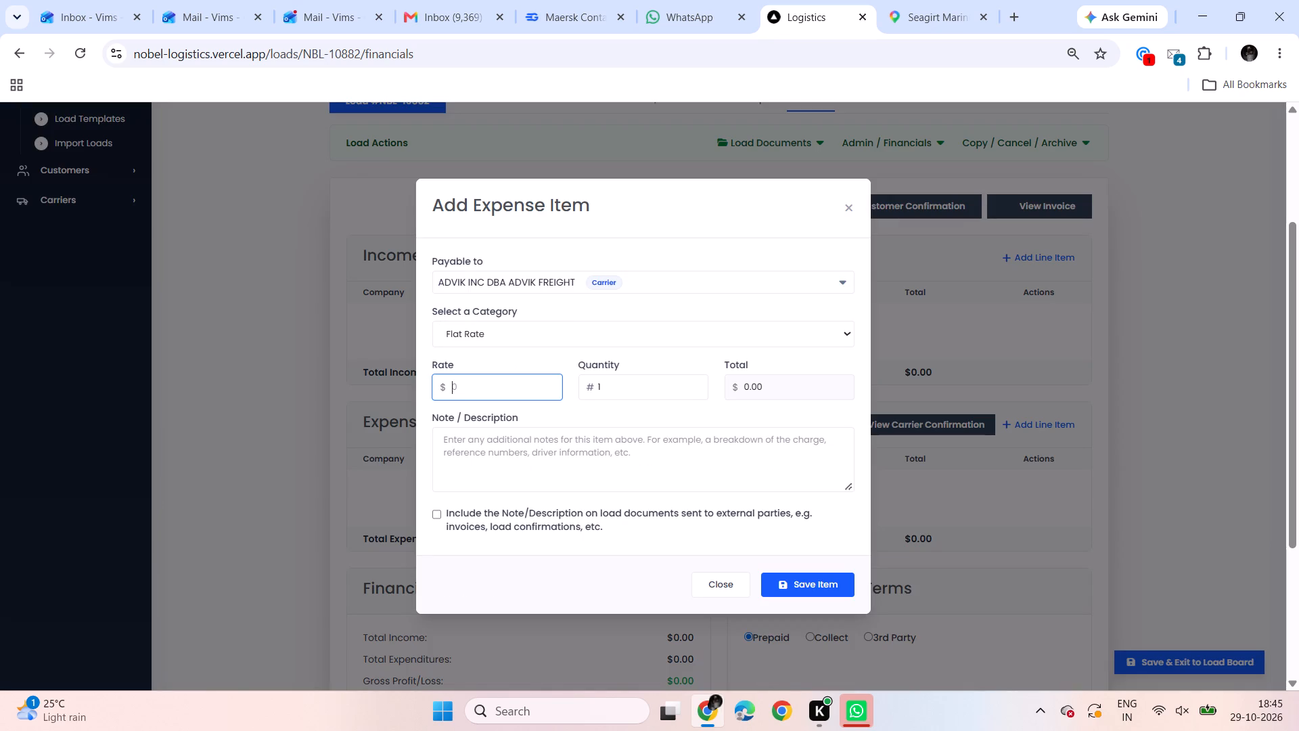
{"action": "type", "text": "650"}
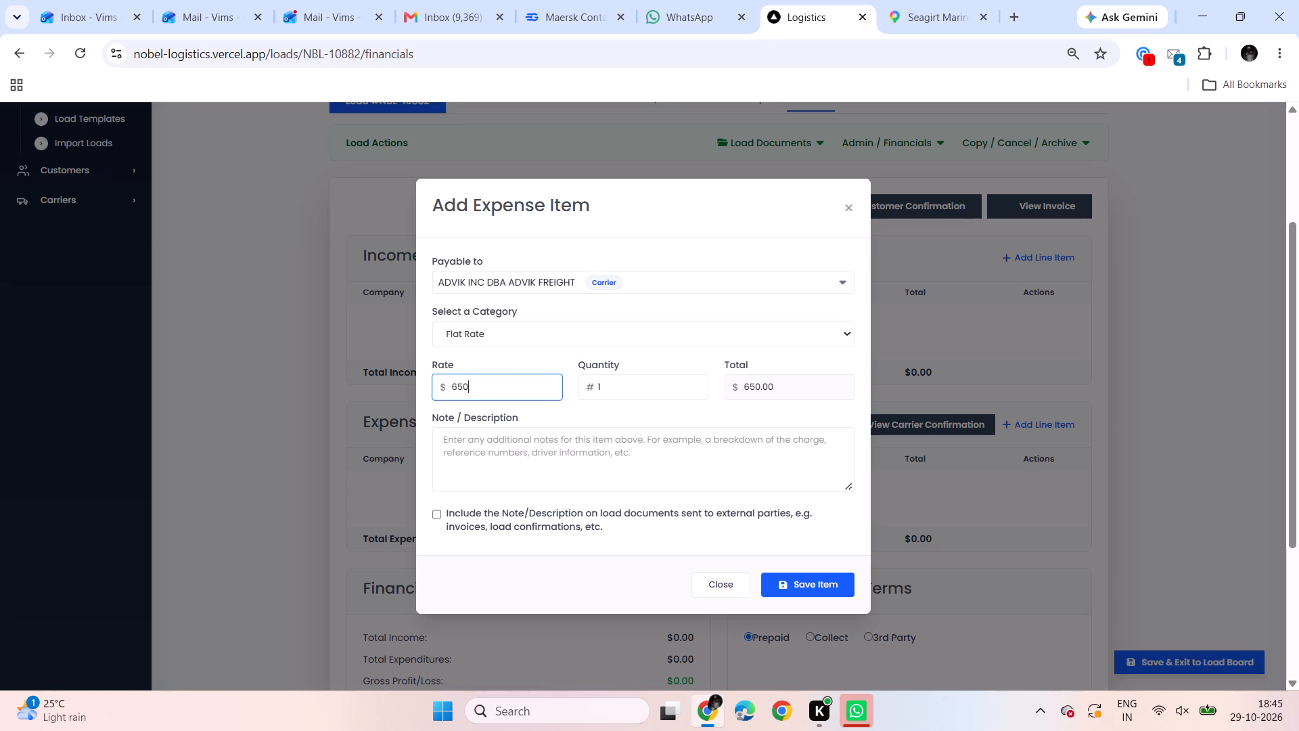
Enter the note "All - in rate." for the expense, include it on documents sent to external parties, and save the item.
{"action": "left_click", "coordinate": [493, 441]}
{"action": "type", "text": "all"}
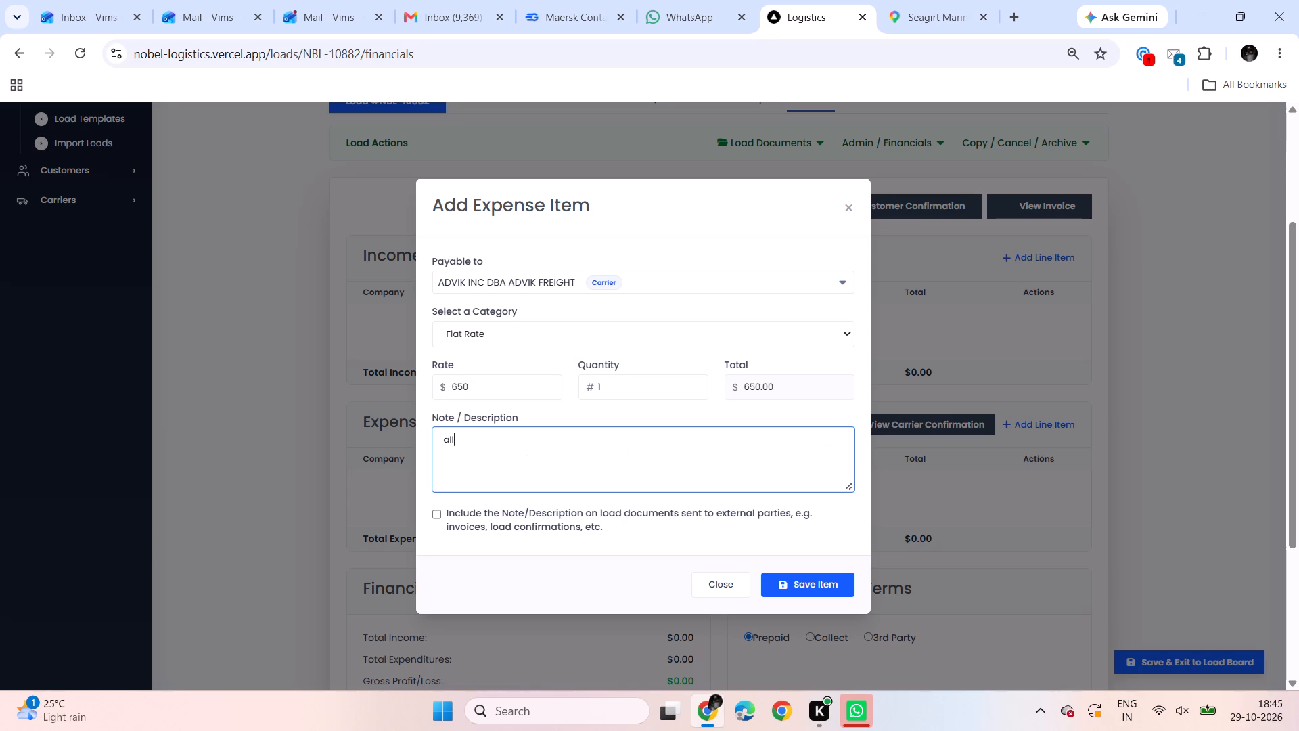
{"action": "key", "text": "space"}
{"action": "type", "text": "-"}
{"action": "key", "text": "space"}
{"action": "key", "text": "BackSpace"}
{"action": "key", "text": "BackSpace"}
{"action": "key", "text": "BackSpace"}
{"action": "key", "text": "BackSpace"}
{"action": "key", "text": "BackSpace"}
{"action": "key", "text": "BackSpace"}
{"action": "key", "text": "BackSpace"}
{"action": "type", "text": "ll"}
{"action": "key", "text": "space"}
{"action": "type", "text": "- in"}
{"action": "key", "text": "space"}
{"action": "type", "text": "rate"}
{"action": "key", "text": "period"}
{"action": "left_click", "coordinate": [439, 514]}
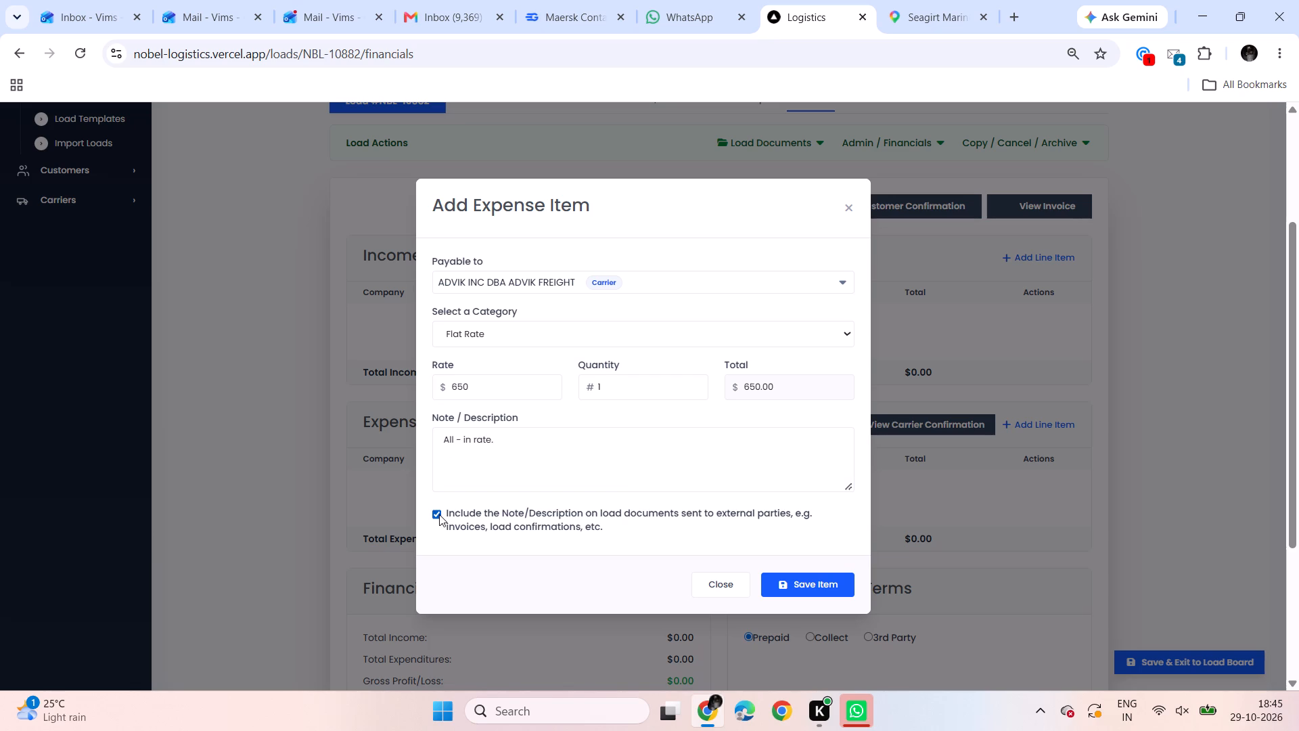
{"action": "left_click", "coordinate": [786, 578]}
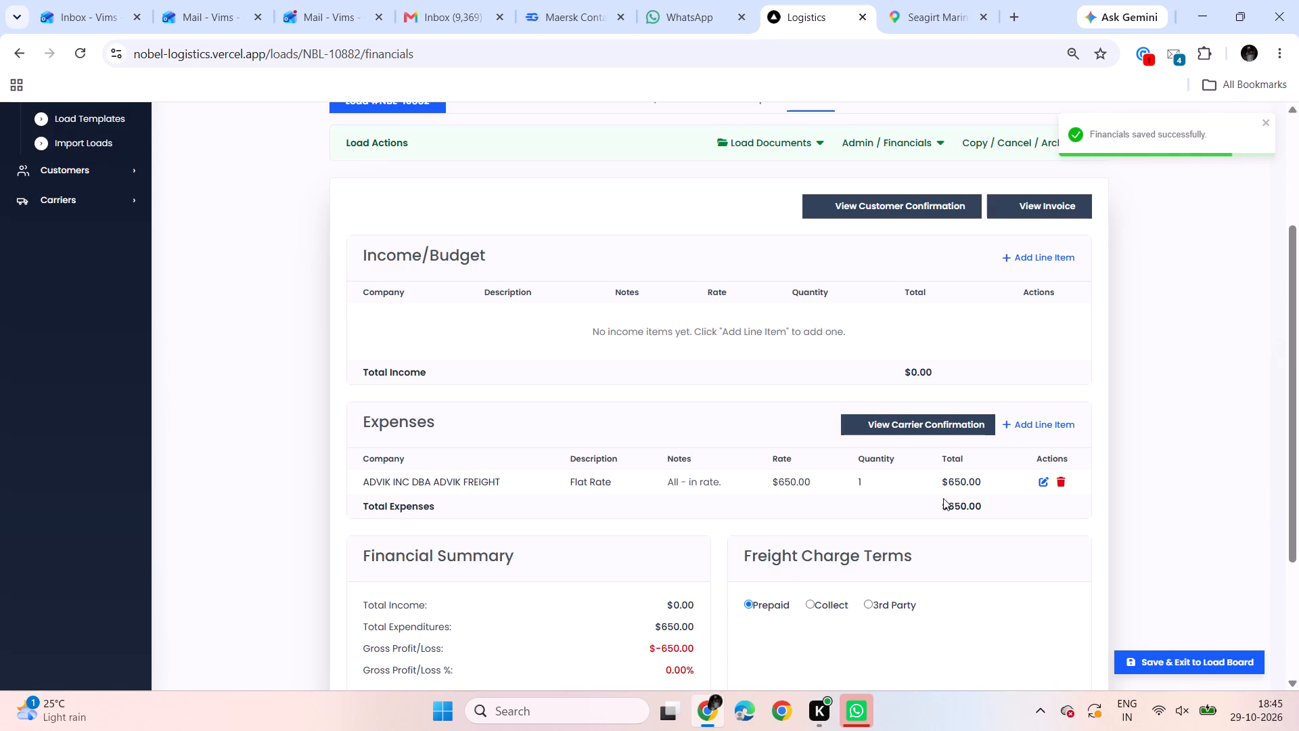
Open the preview of the carrier confirmation for the load.
{"action": "left_click", "coordinate": [887, 426]}
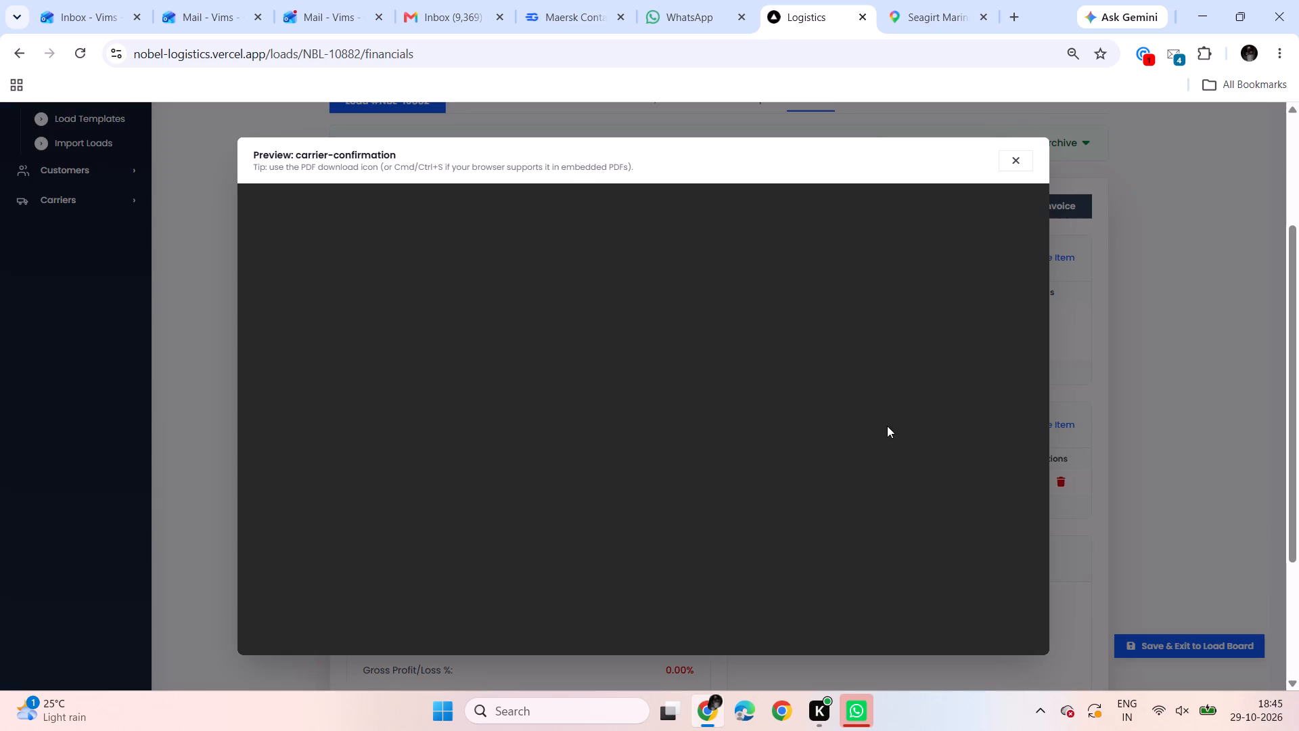
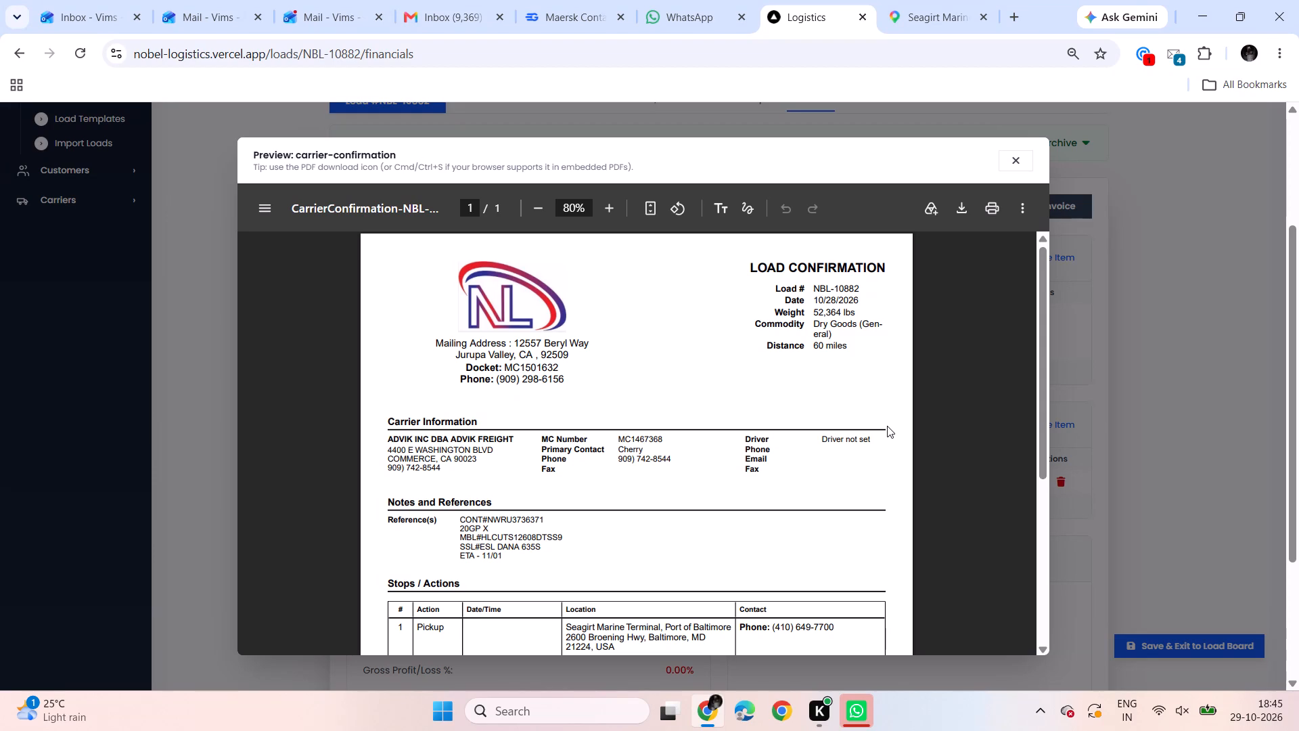
Review the carrier confirmation preview, checking the carrier information, references, stops and pay items.
{"action": "scroll", "coordinate": [887, 426], "scroll_direction": "down", "scroll_amount": 6}
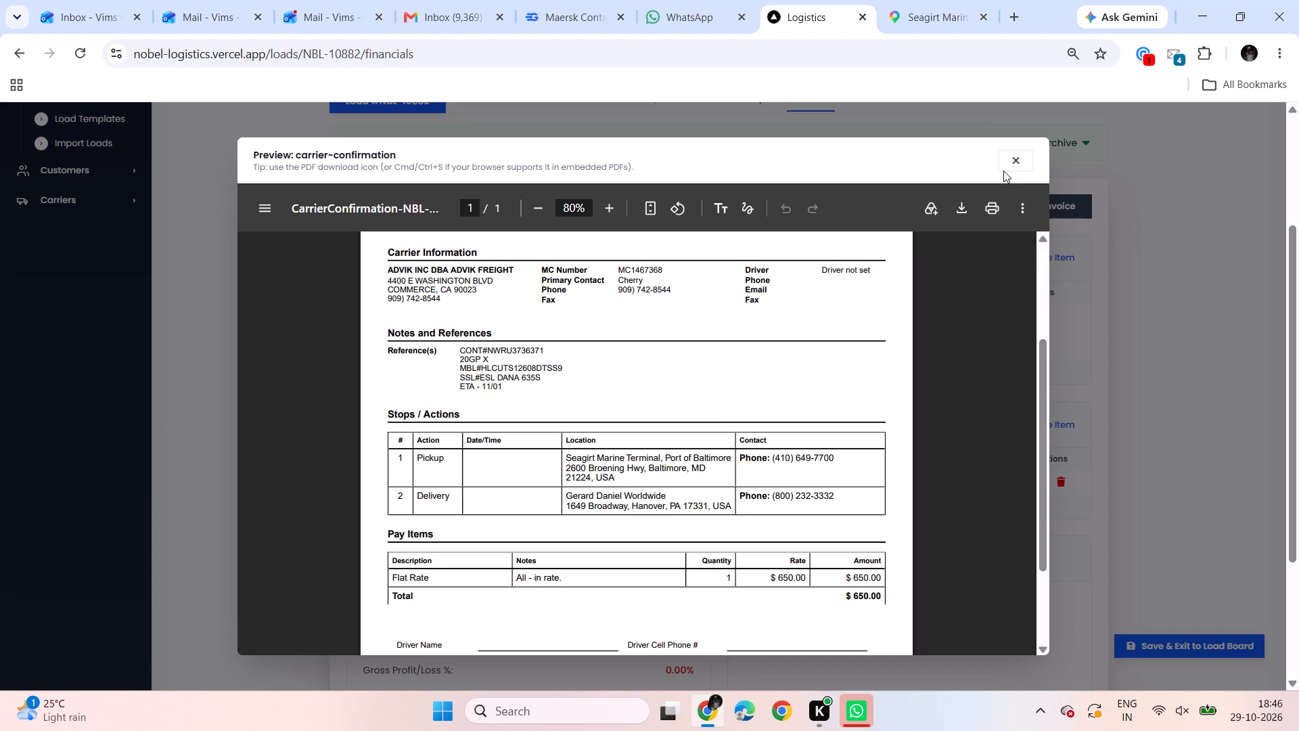
Close and reopen the carrier confirmation preview, and save it as the PDF CarrierConfirmation-NBL-10882 in the Downloads folder.
{"action": "left_click", "coordinate": [1021, 158]}
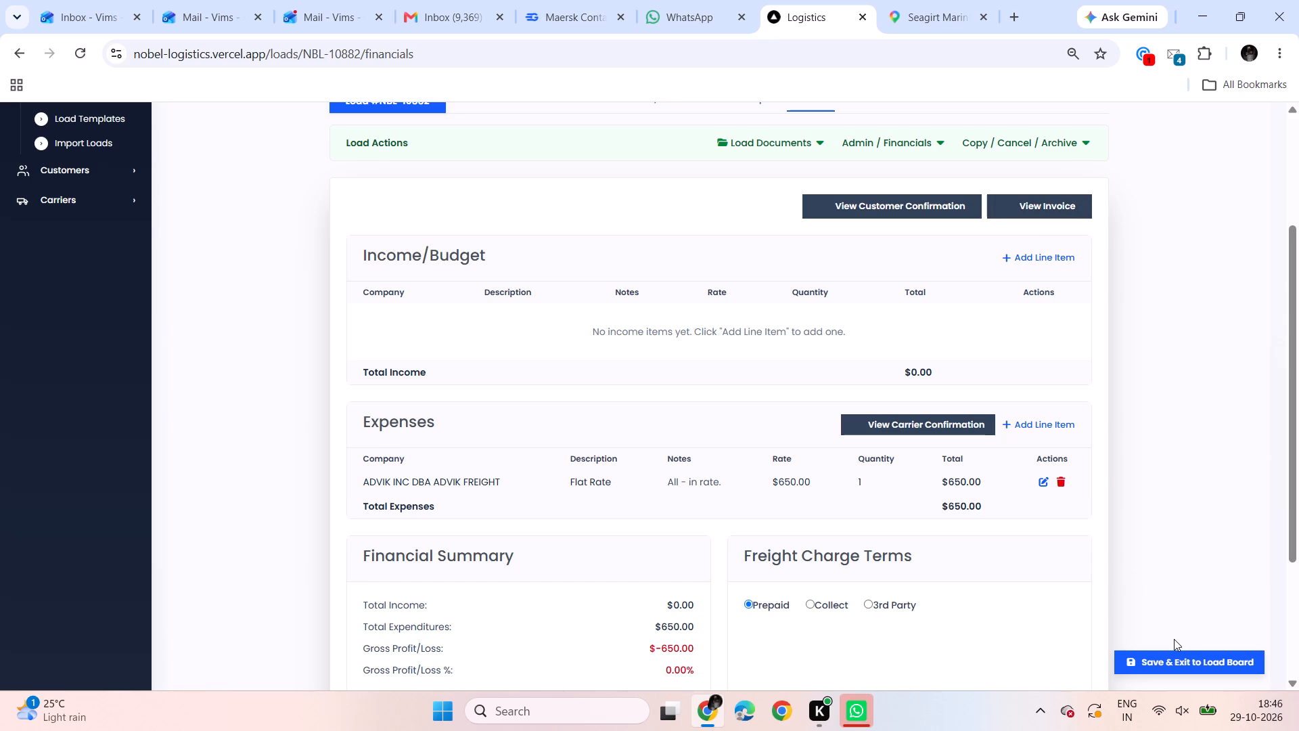
{"action": "left_click", "coordinate": [939, 420]}
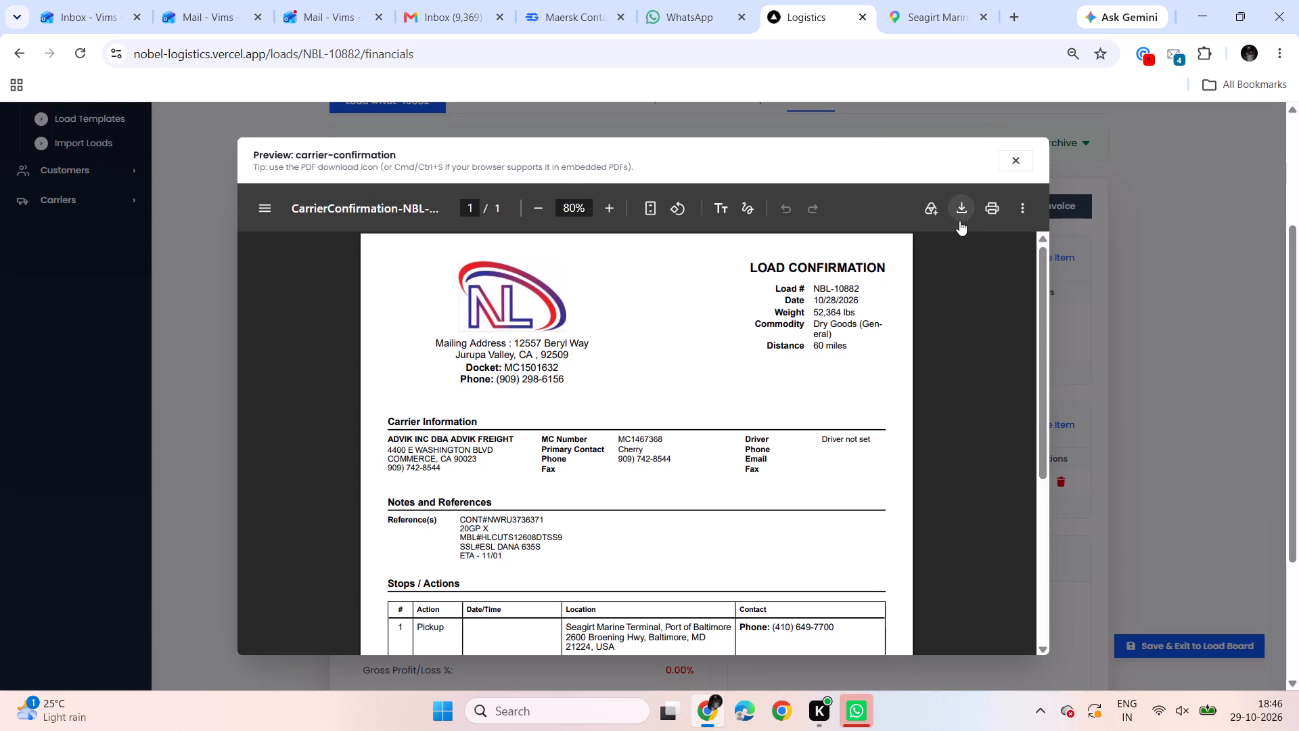
{"action": "left_click", "coordinate": [959, 217]}
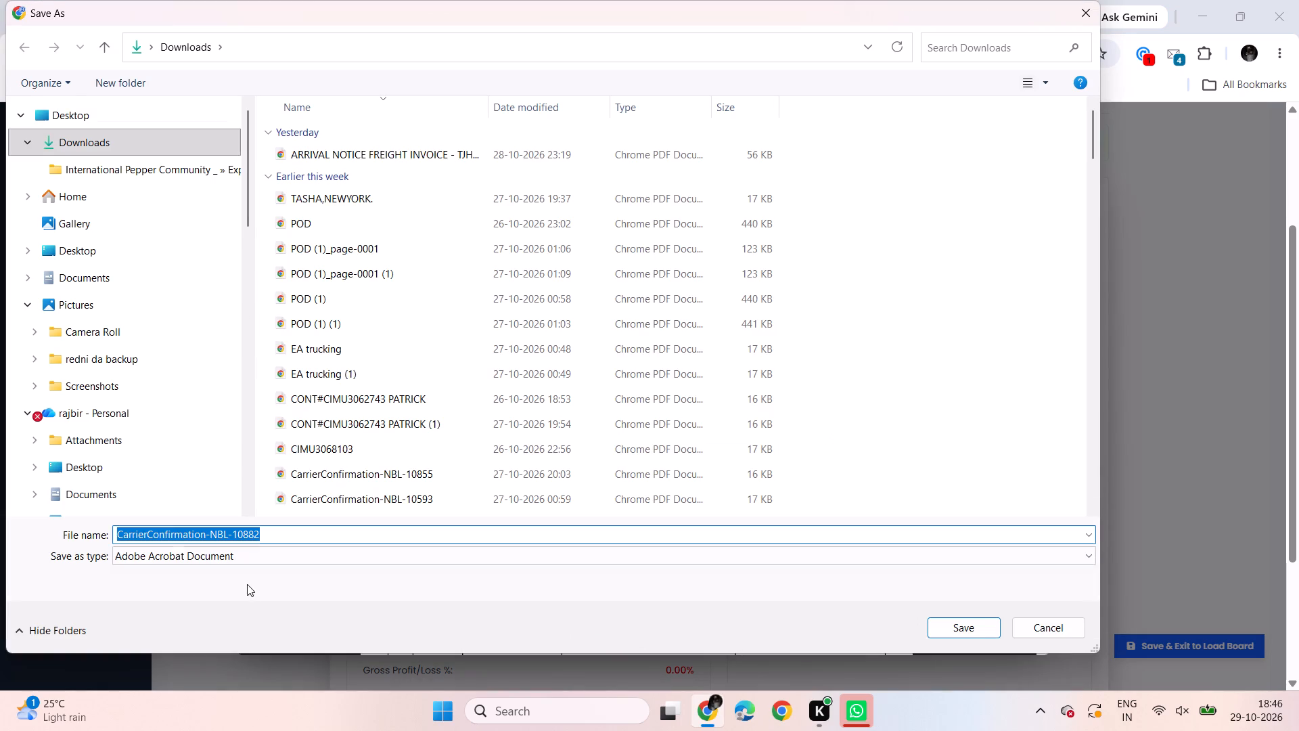
{"action": "left_click", "coordinate": [955, 629]}
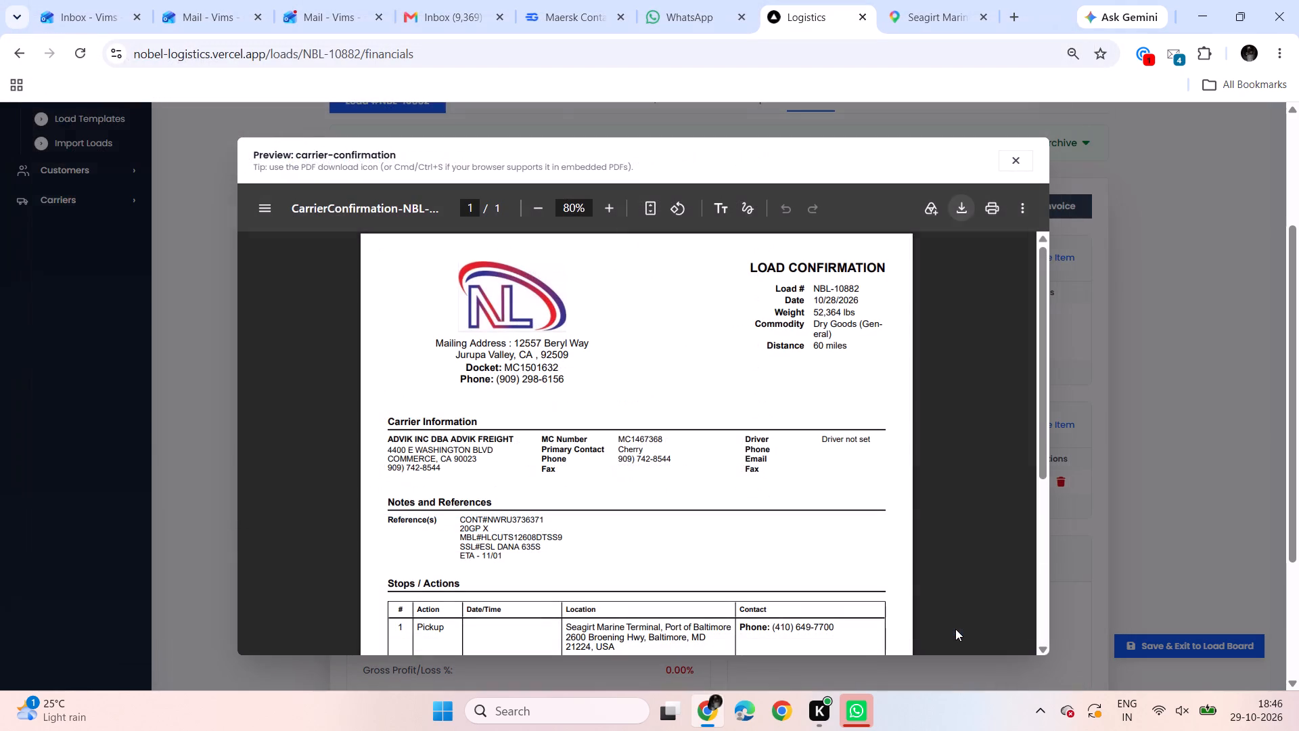
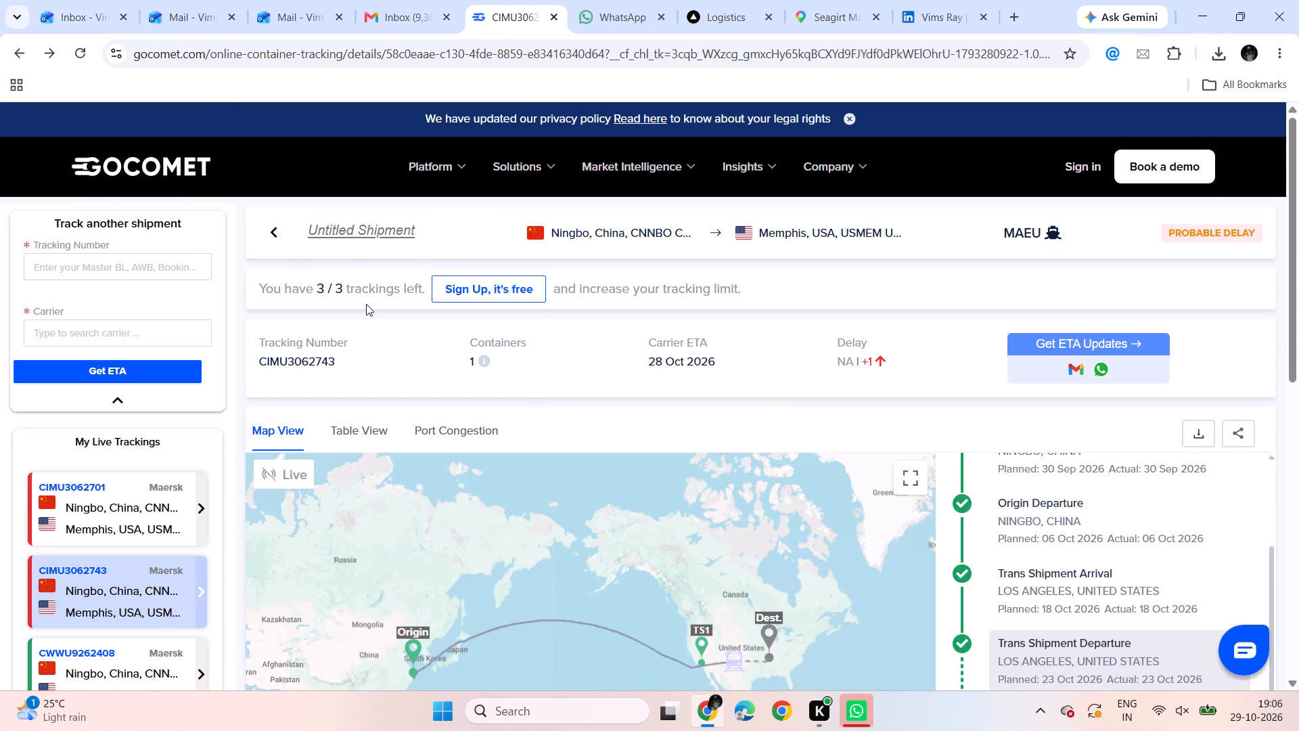
Enter tracking number CIMU3062701 for another shipment and try to get its ETA.
{"action": "left_click", "coordinate": [147, 267]}
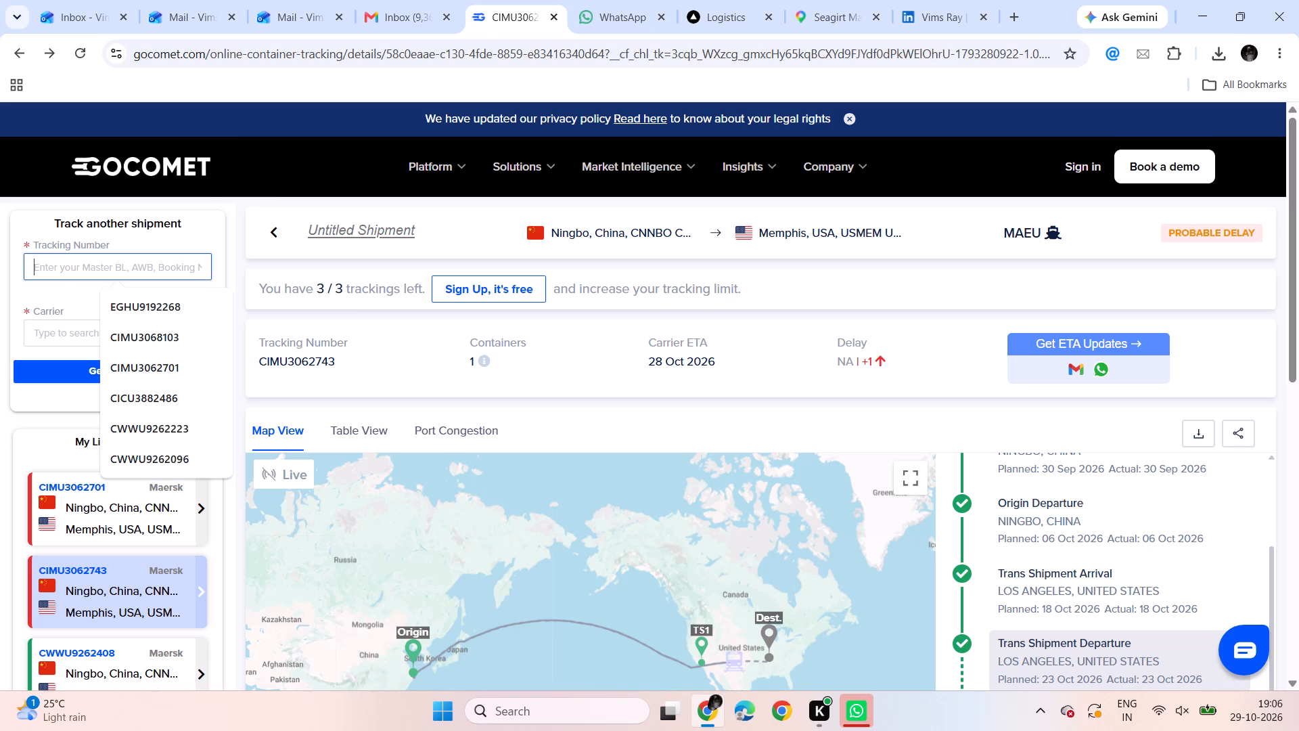
{"action": "key", "text": "ctrl+v"}
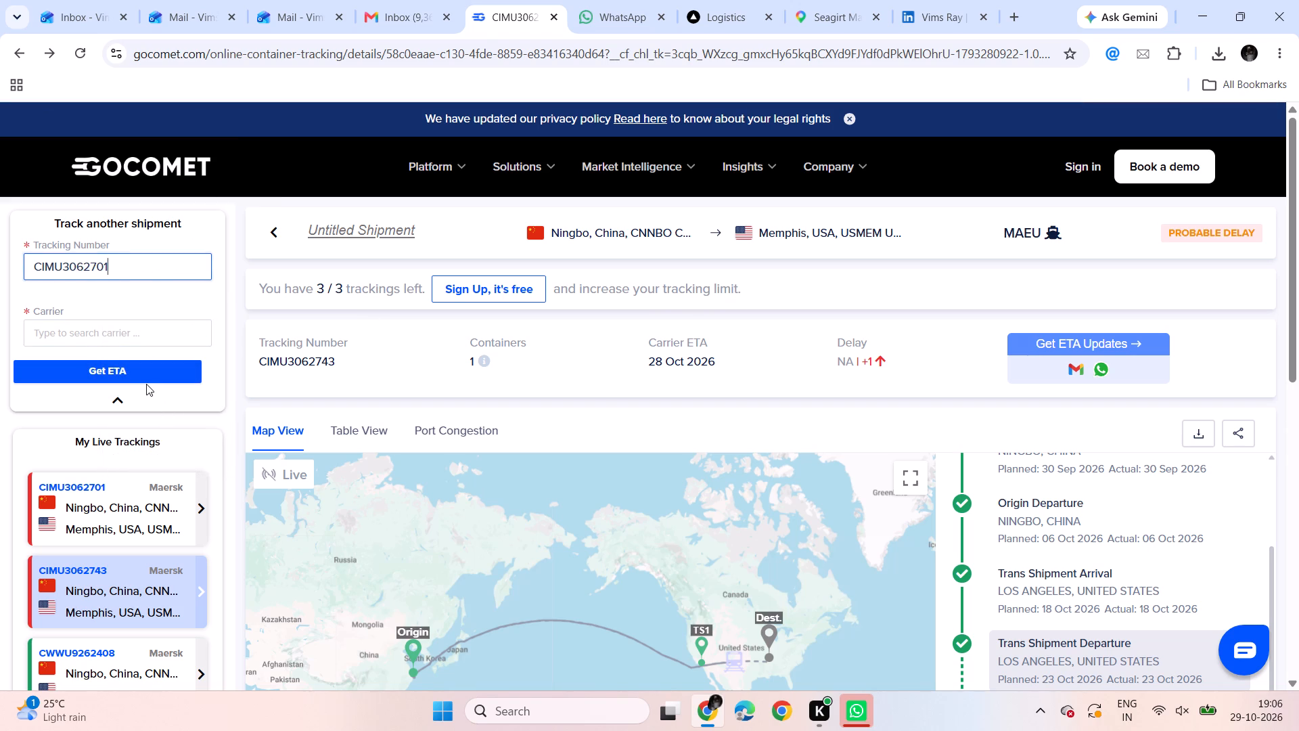
{"action": "left_click", "coordinate": [149, 378]}
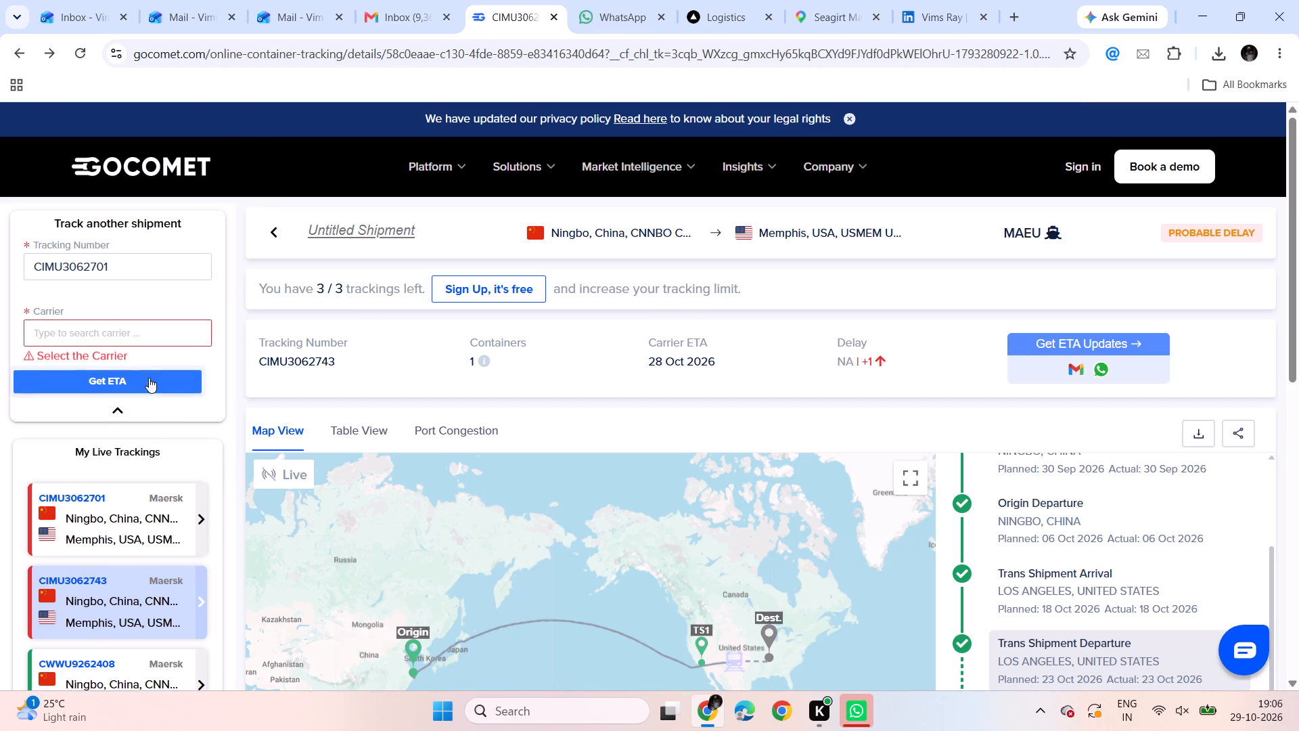
Track container CIMU3062701 with Maersk Line as the carrier and examine its route and shipment milestones.
{"action": "left_click", "coordinate": [138, 328]}
{"action": "key", "text": "m"}
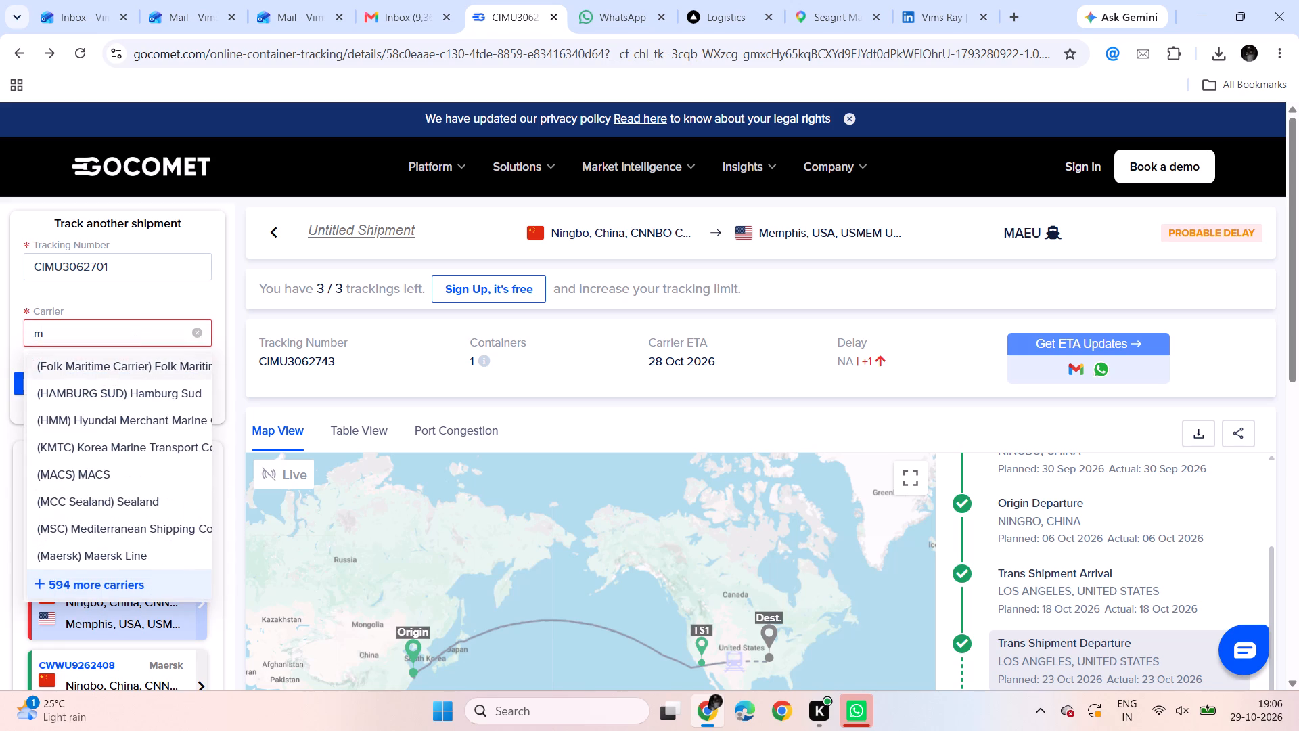
{"action": "key", "text": "a"}
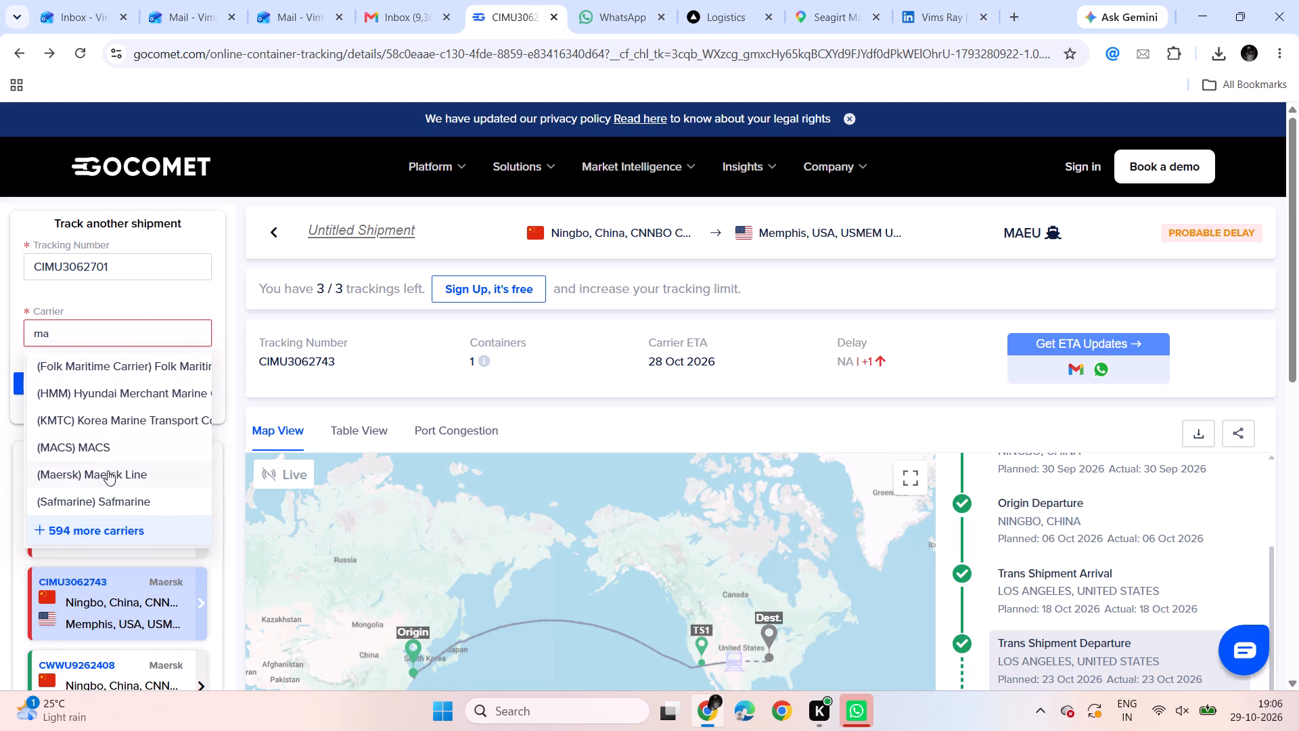
{"action": "left_click", "coordinate": [108, 472]}
{"action": "left_click", "coordinate": [110, 379]}
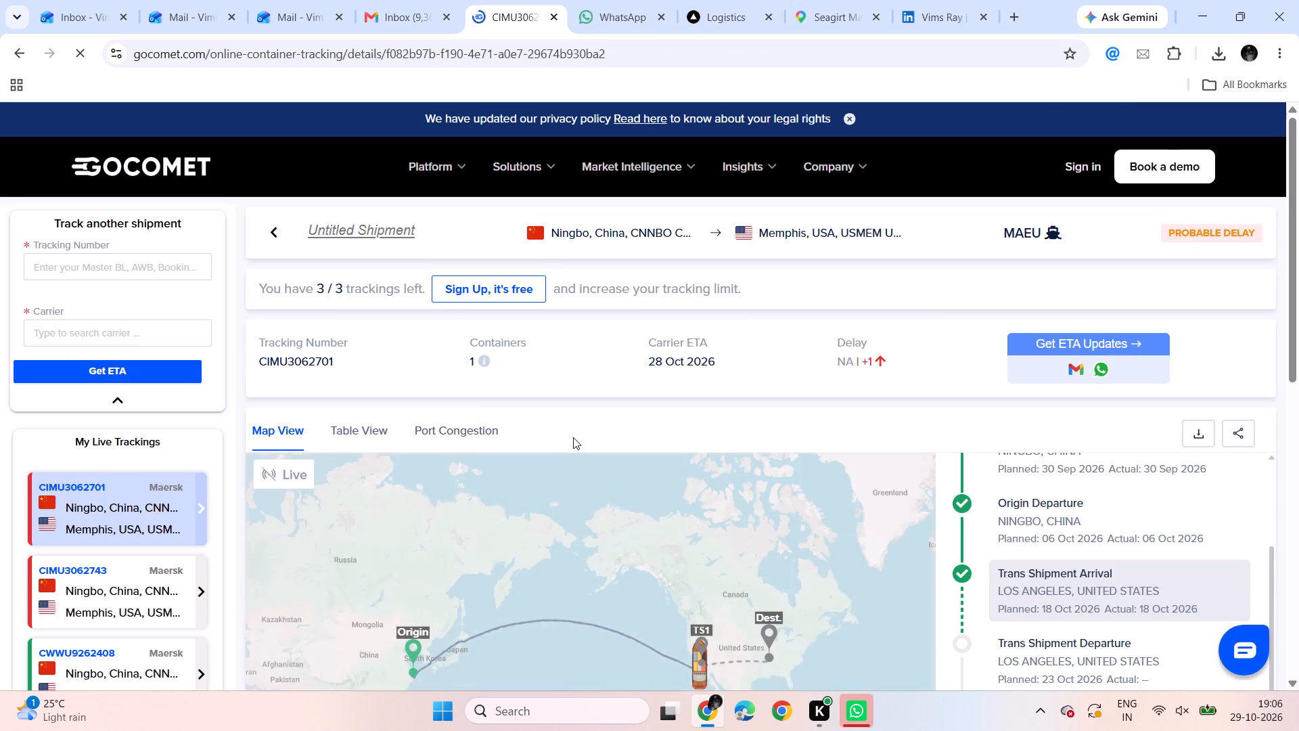
{"action": "scroll", "coordinate": [573, 437], "scroll_direction": "down", "scroll_amount": 7}
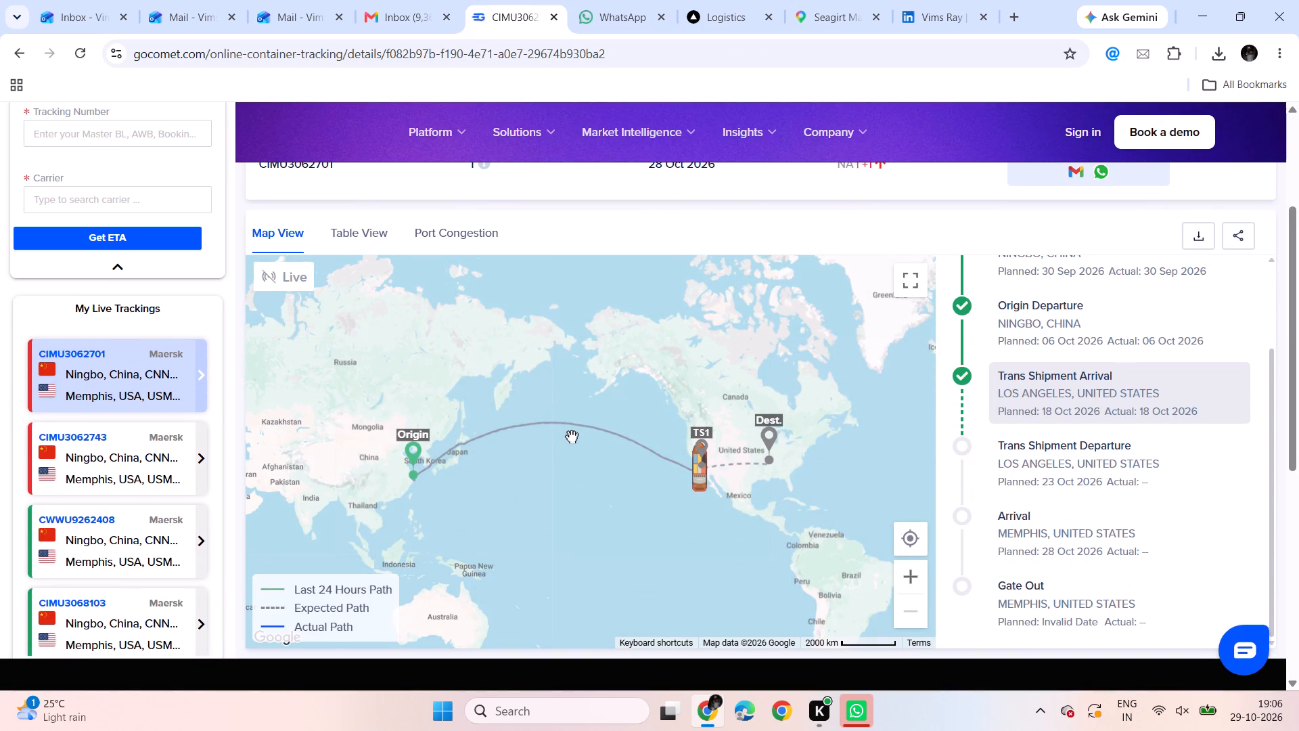
Switch to the open LinkedIn profile page.
{"action": "left_click", "coordinate": [914, 22]}
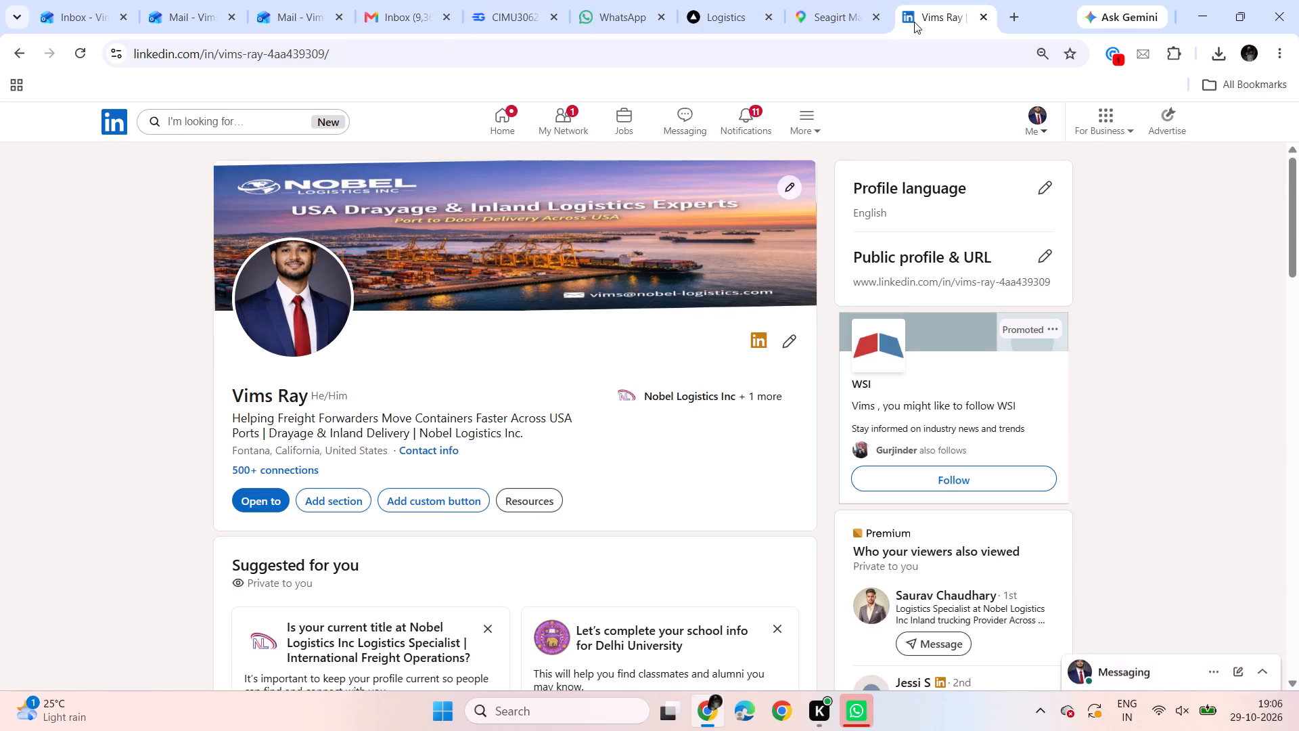
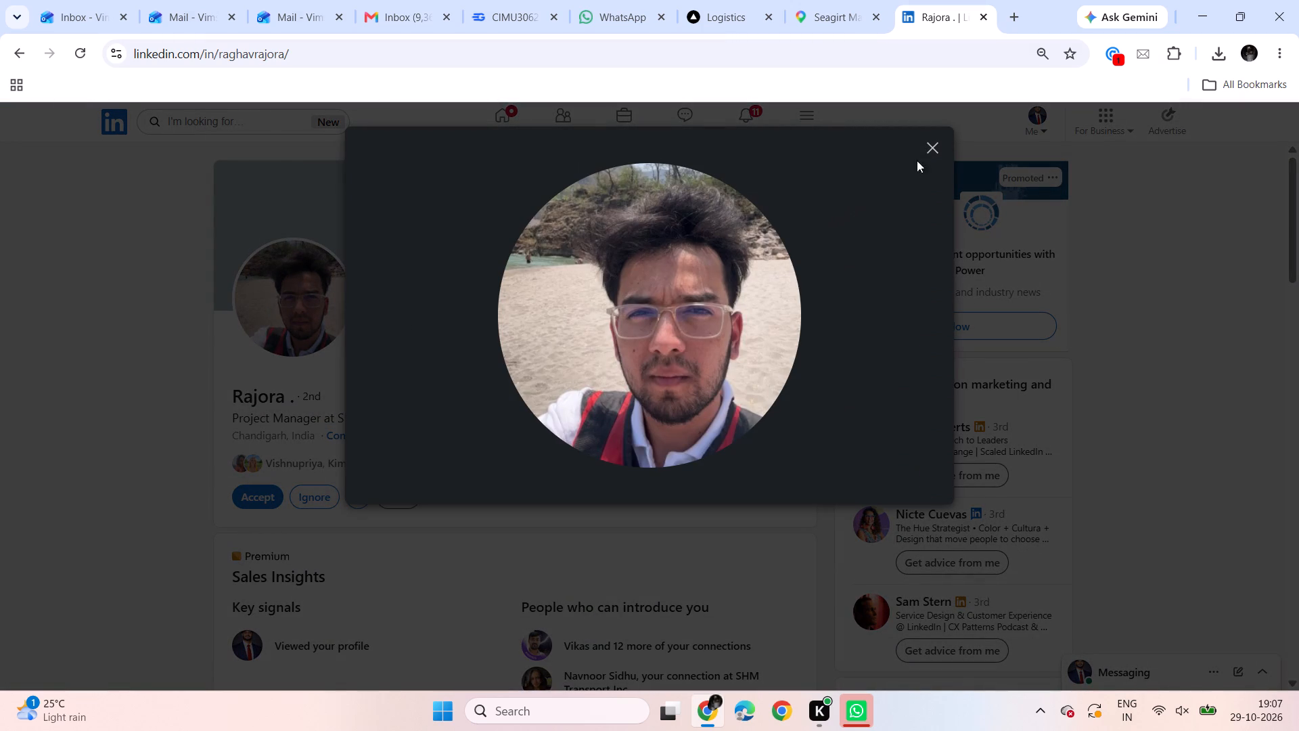
Close the enlarged profile photo and accept the connection request from the Project Manager at SHM Transport Inc.
{"action": "left_click", "coordinate": [926, 150]}
{"action": "scroll", "coordinate": [750, 350], "scroll_direction": "down", "scroll_amount": 6}
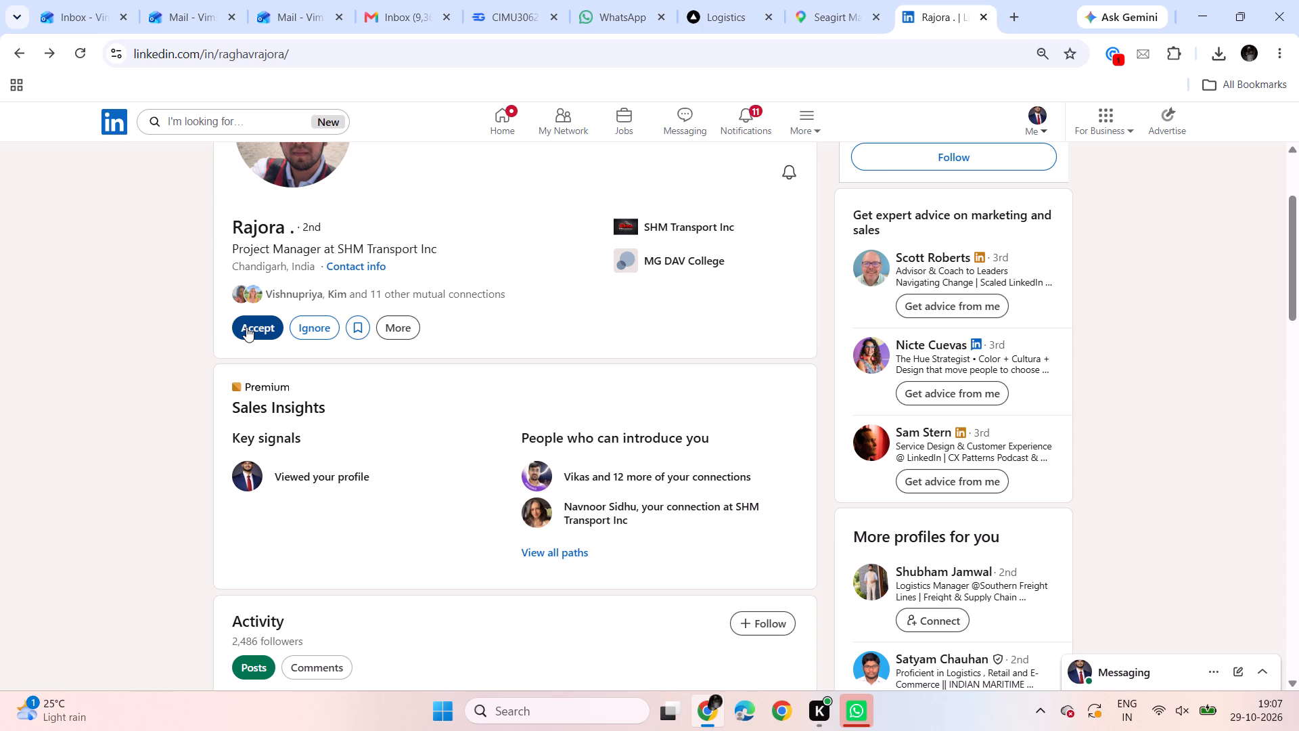
{"action": "left_click", "coordinate": [246, 327]}
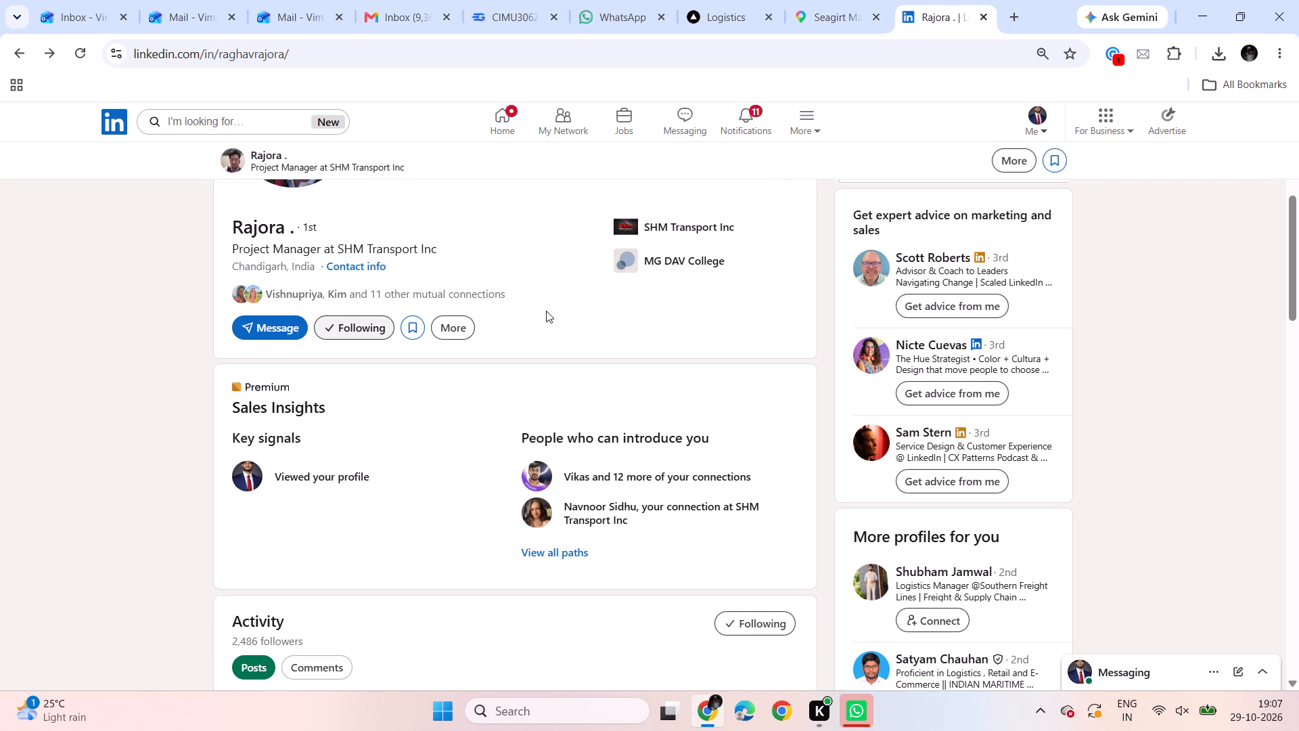
Examine the recent activity and work experience on the SHM Transport Inc project manager's profile.
{"action": "scroll", "coordinate": [546, 311], "scroll_direction": "down", "scroll_amount": 15}
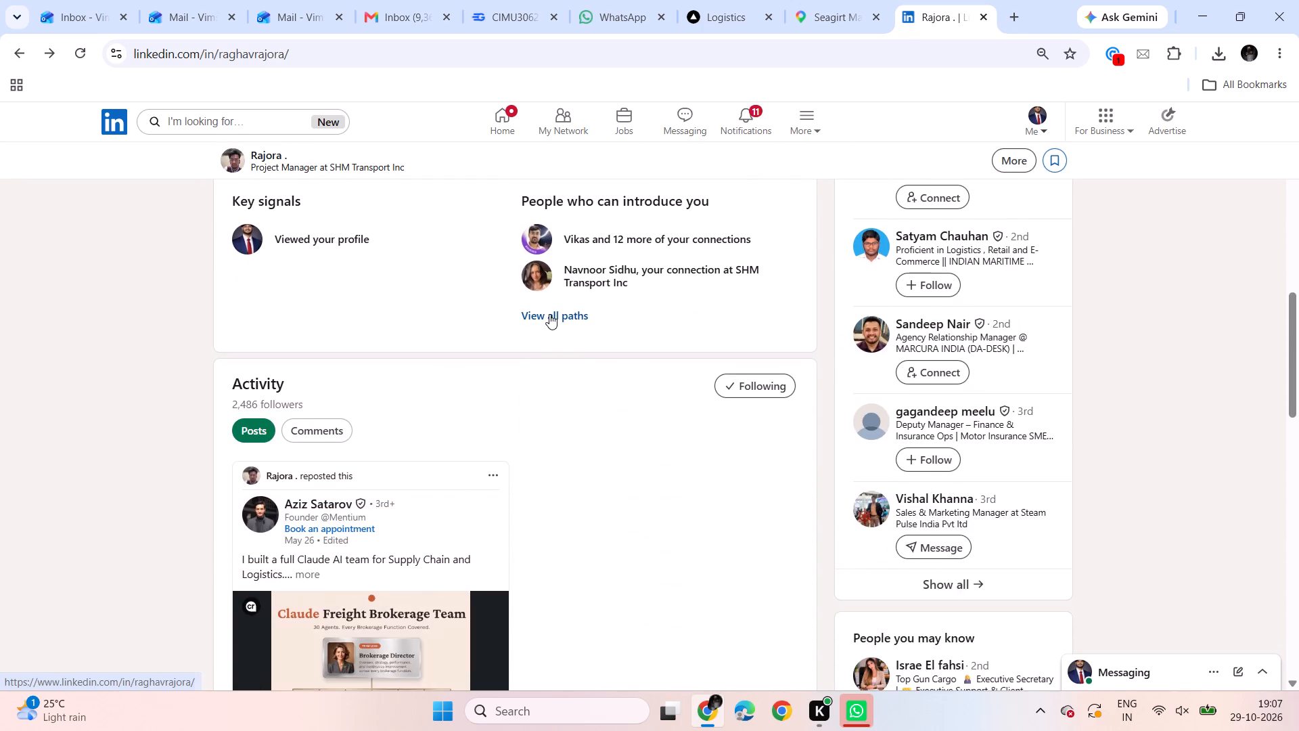
{"action": "scroll", "coordinate": [549, 314], "scroll_direction": "down", "scroll_amount": 8}
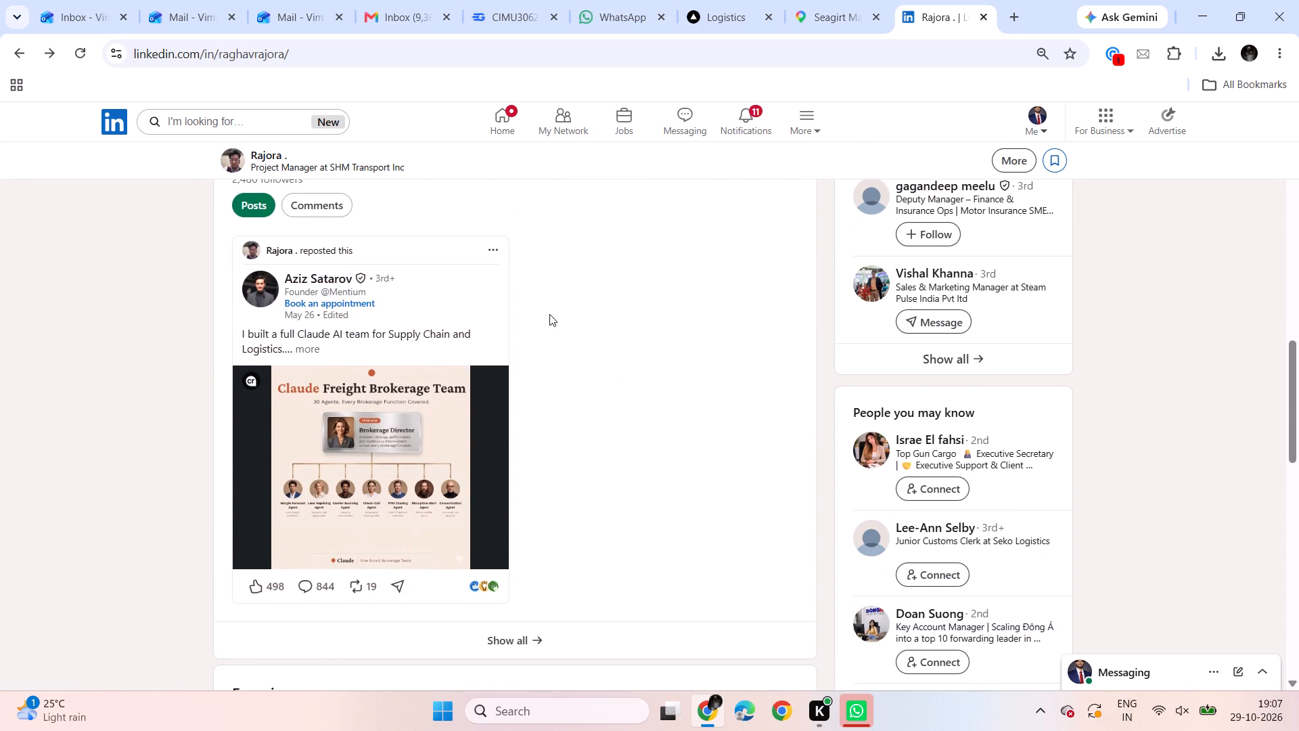
{"action": "scroll", "coordinate": [549, 314], "scroll_direction": "down", "scroll_amount": 7}
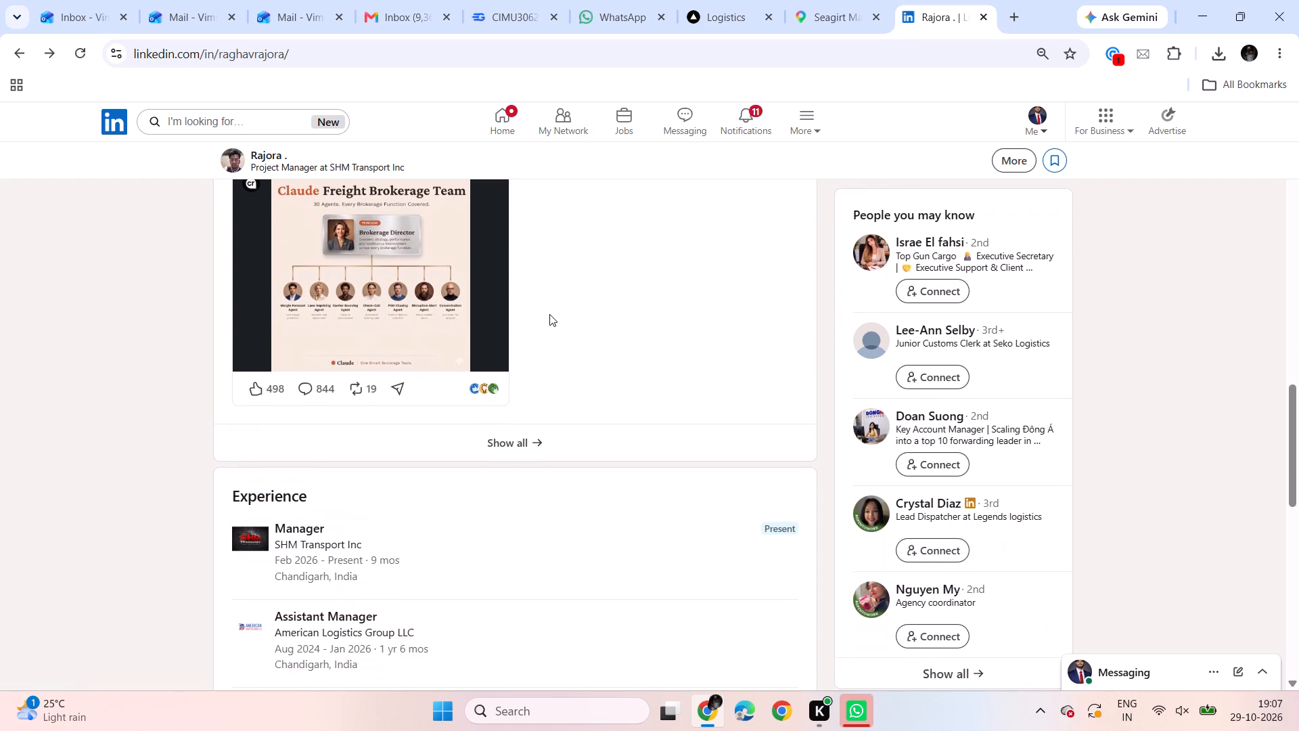
{"action": "scroll", "coordinate": [549, 314], "scroll_direction": "up", "scroll_amount": 5}
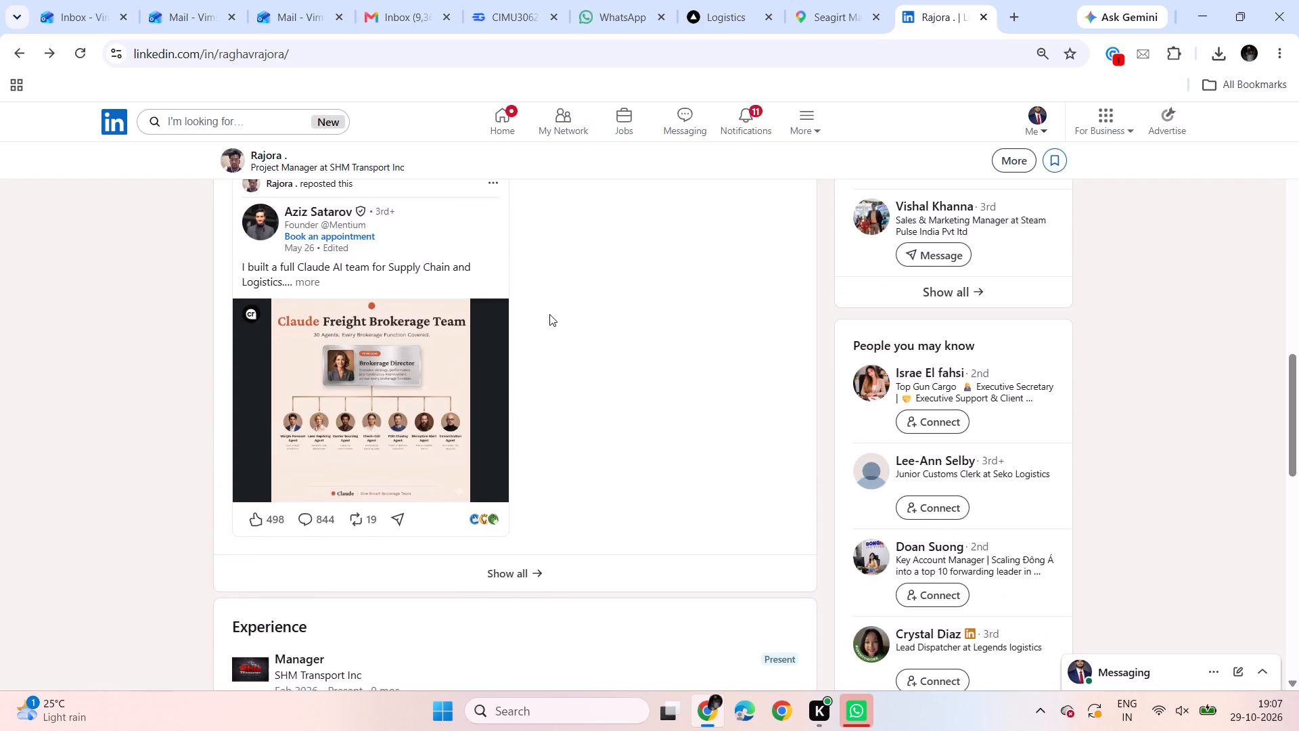
{"action": "scroll", "coordinate": [549, 314], "scroll_direction": "up", "scroll_amount": 17}
{"action": "scroll", "coordinate": [549, 314], "scroll_direction": "up", "scroll_amount": 20}
{"action": "scroll", "coordinate": [549, 314], "scroll_direction": "up", "scroll_amount": 1}
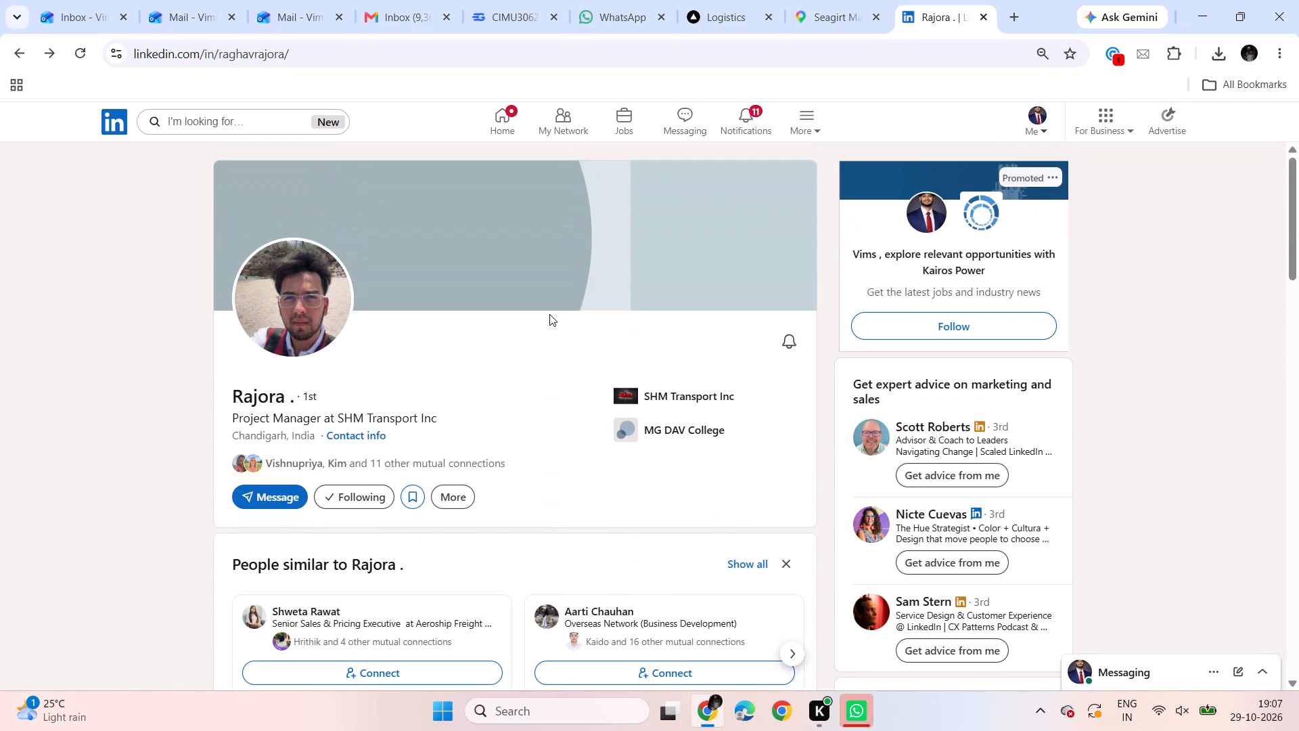
From the notifications, open the profile of the new follower from Foreign Trade University and send a connection invitation without a note.
{"action": "left_click", "coordinate": [747, 121]}
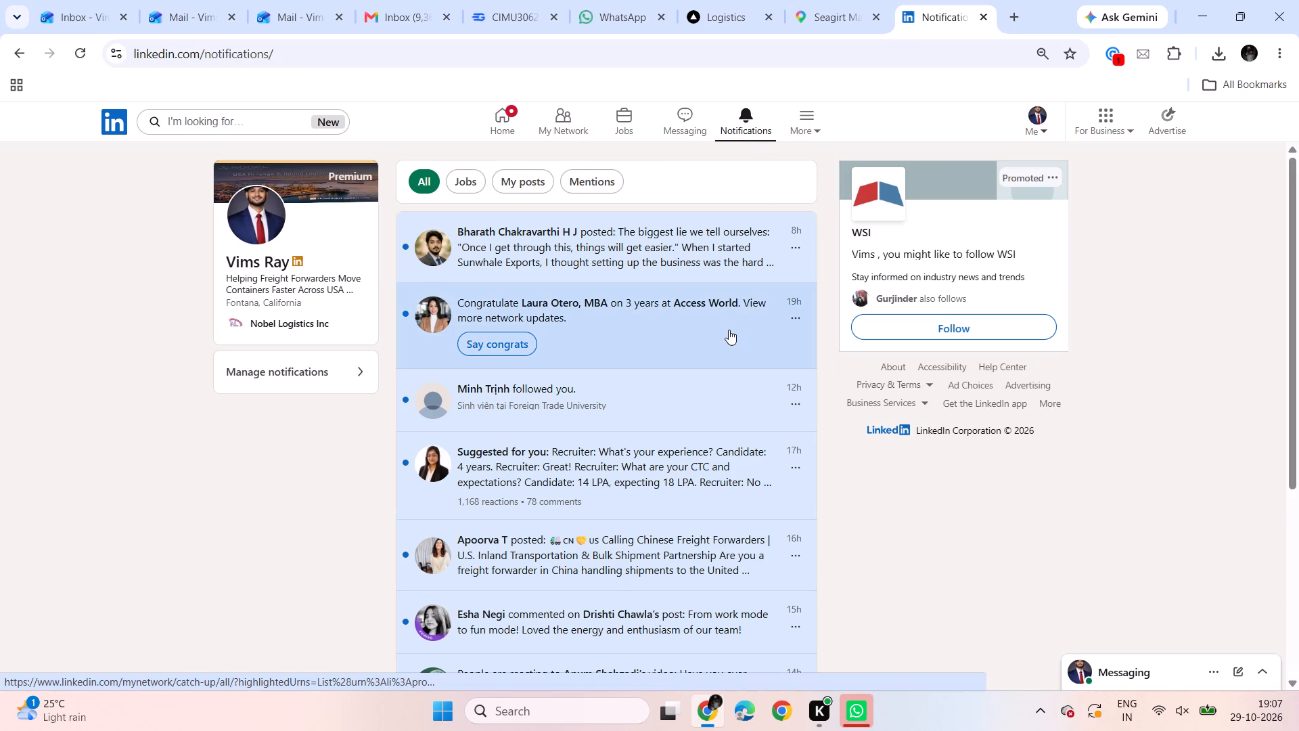
{"action": "scroll", "coordinate": [729, 330], "scroll_direction": "down", "scroll_amount": 4}
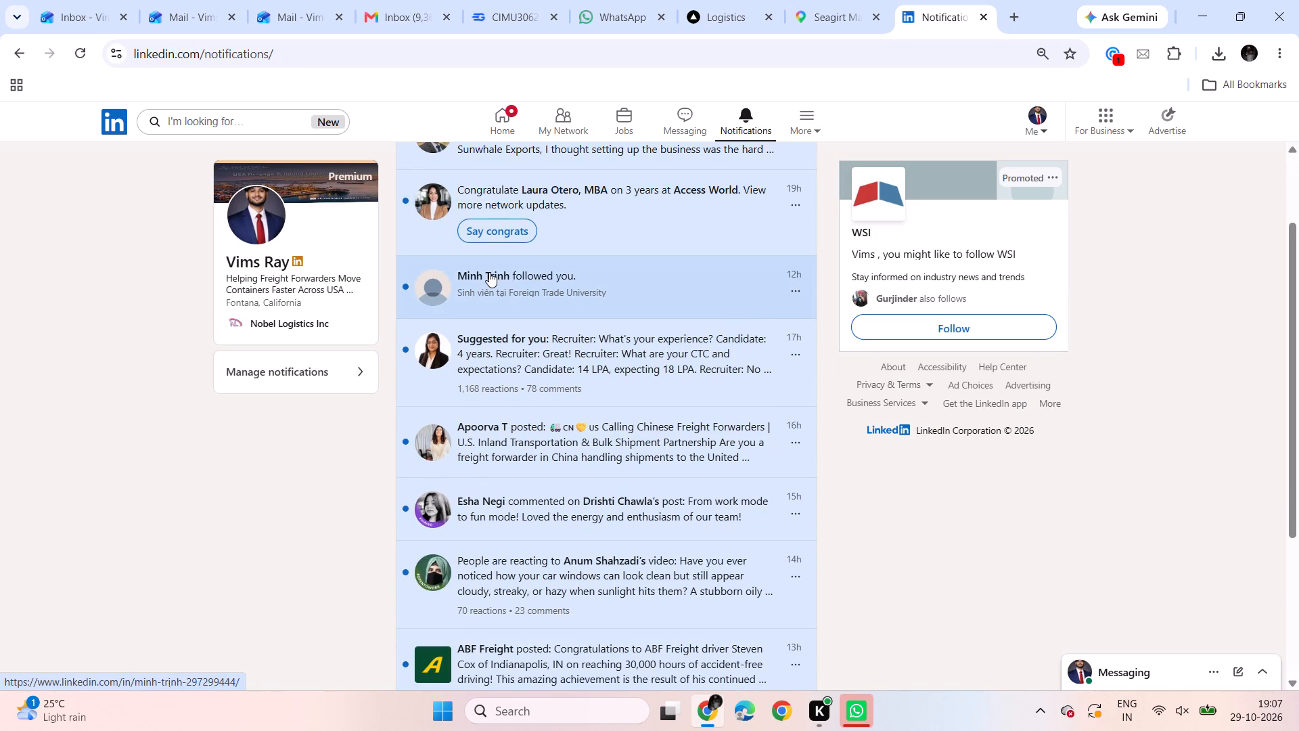
{"action": "left_click", "coordinate": [489, 272]}
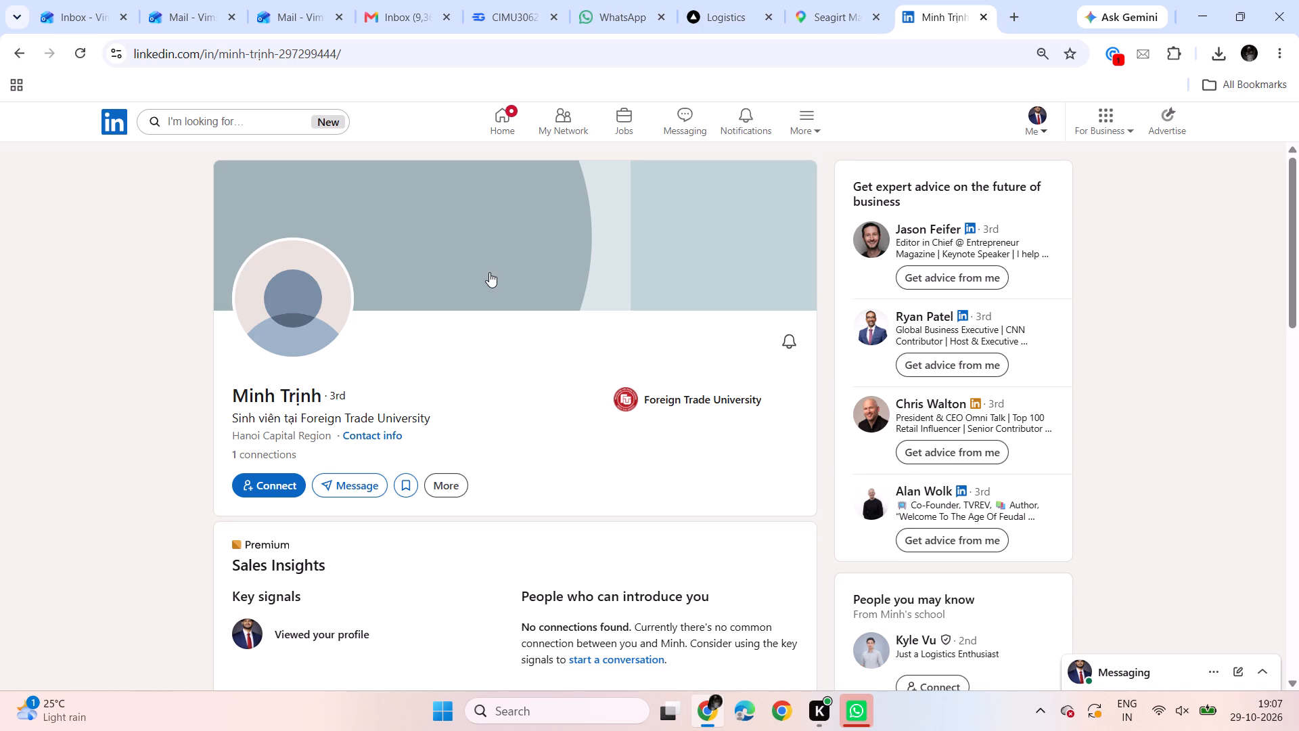
{"action": "left_click", "coordinate": [271, 483]}
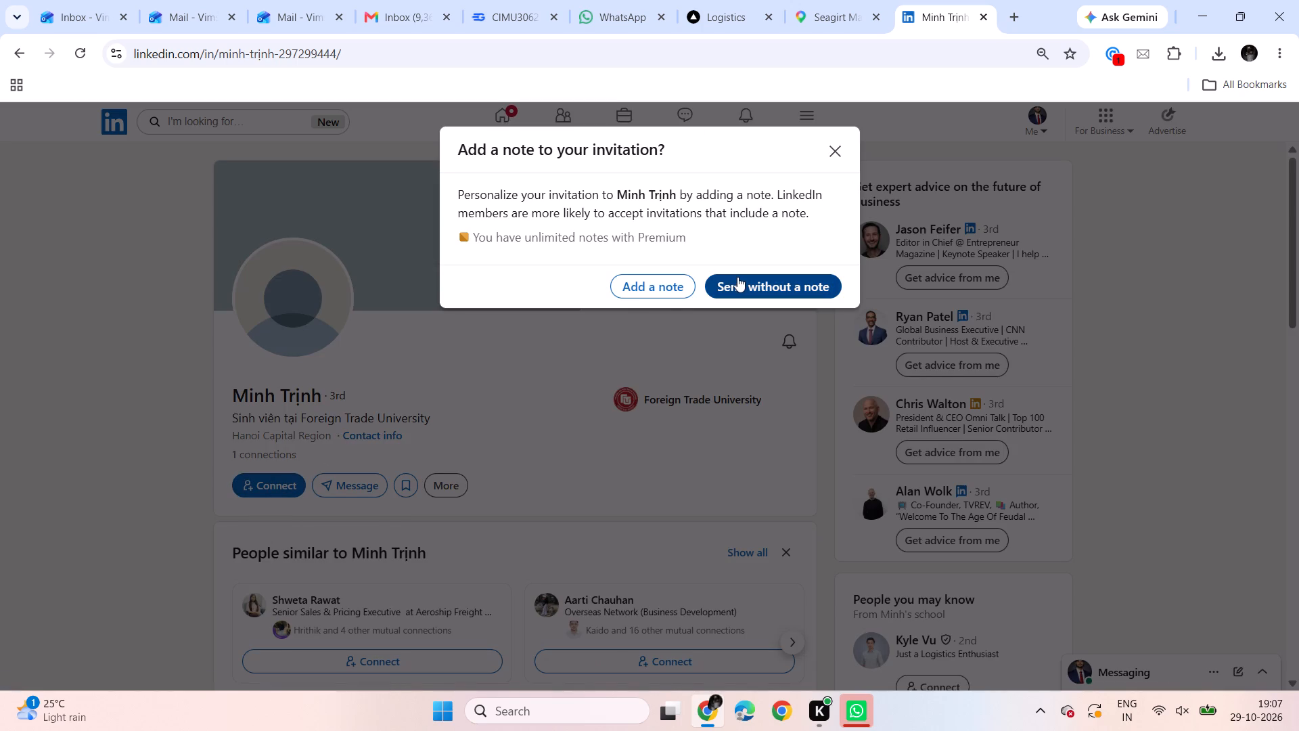
{"action": "left_click", "coordinate": [737, 277]}
Examine the sales insights and education on the Foreign Trade University follower's profile.
{"action": "scroll", "coordinate": [737, 277], "scroll_direction": "down", "scroll_amount": 7}
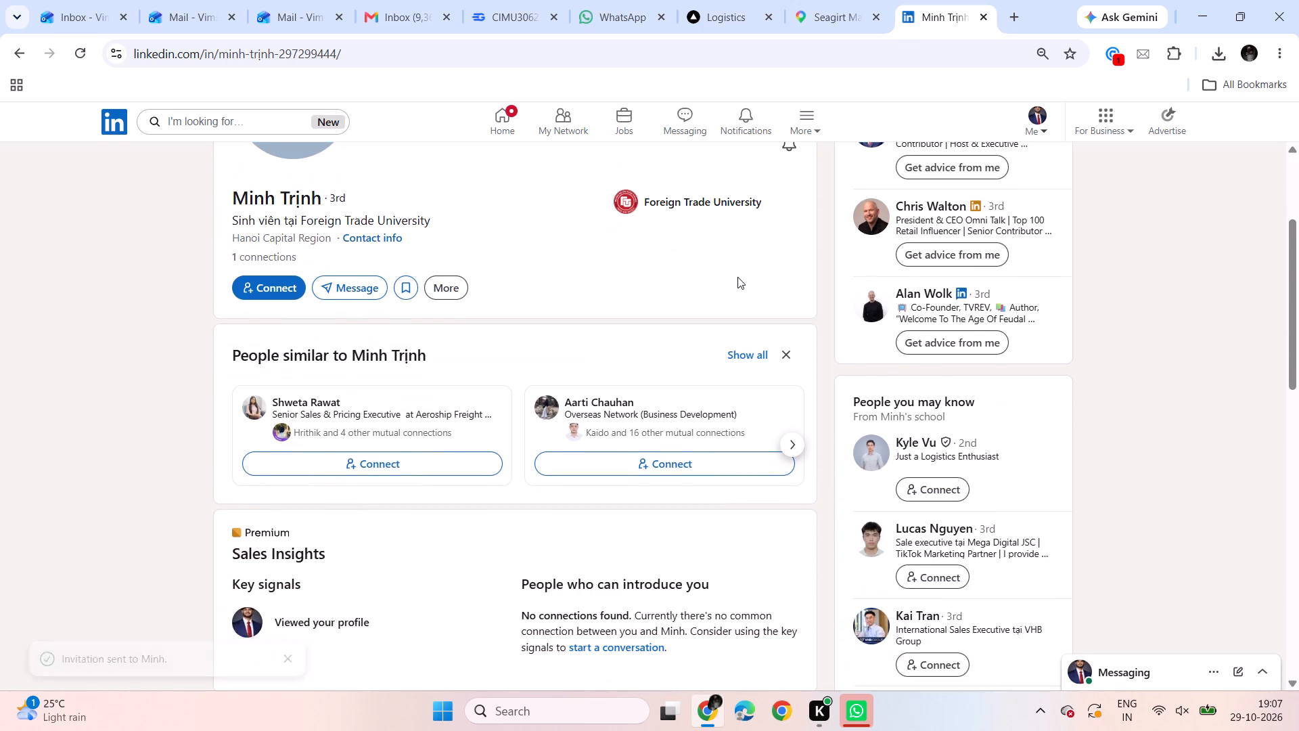
{"action": "scroll", "coordinate": [737, 277], "scroll_direction": "down", "scroll_amount": 16}
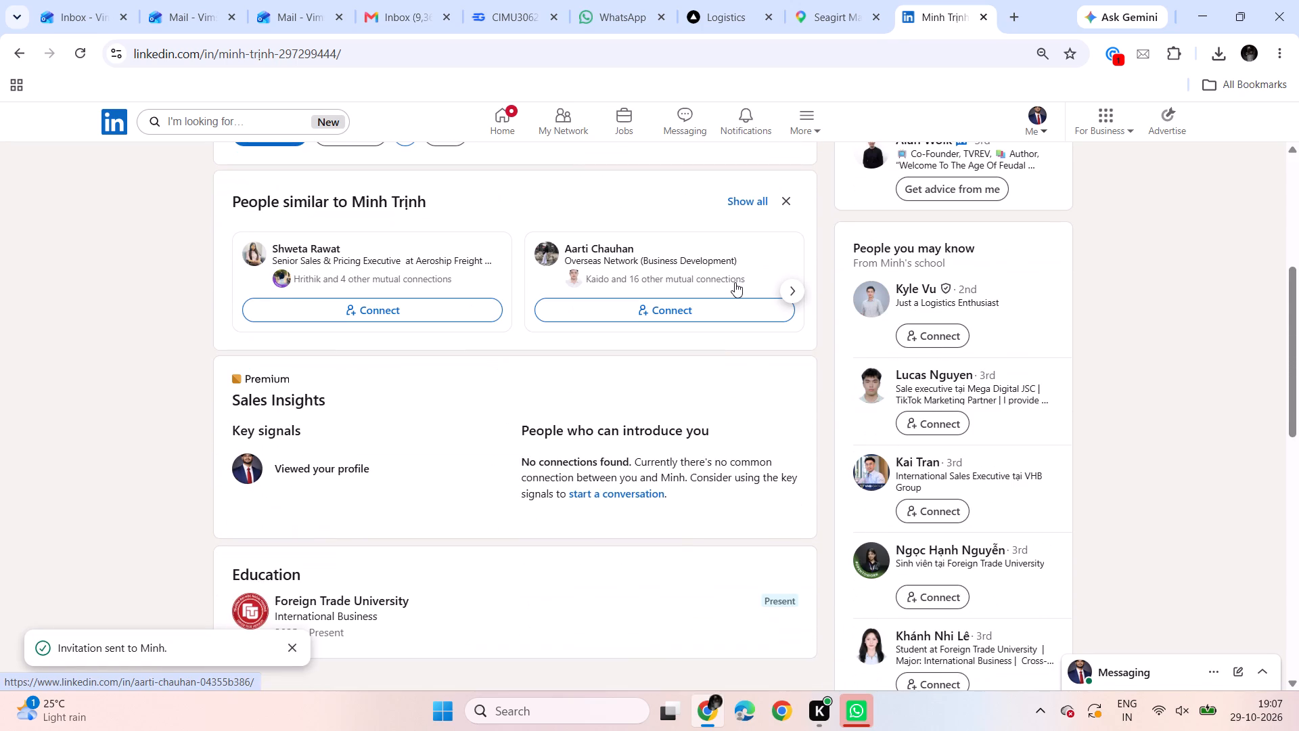
Examine the education and interests sections on the Foreign Trade University follower's profile.
{"action": "scroll", "coordinate": [735, 282], "scroll_direction": "down", "scroll_amount": 14}
{"action": "scroll", "coordinate": [735, 282], "scroll_direction": "up", "scroll_amount": 3}
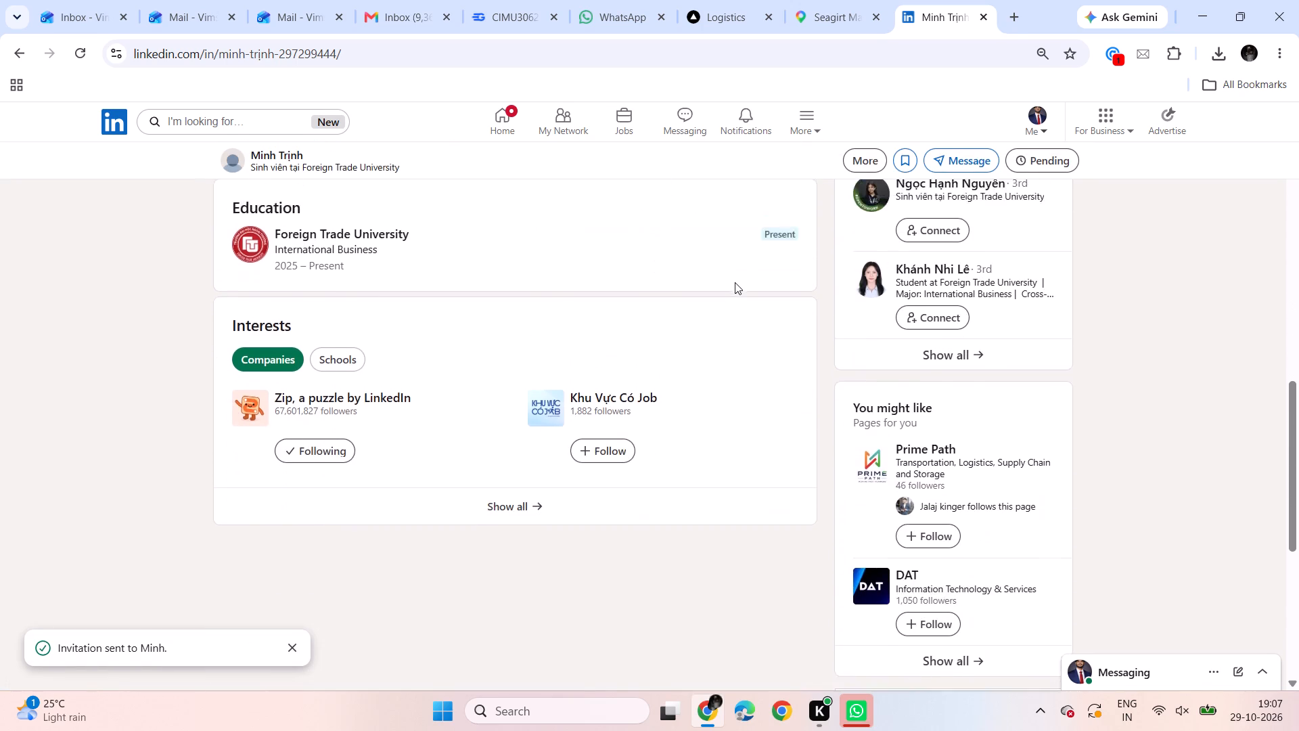
{"action": "scroll", "coordinate": [735, 282], "scroll_direction": "up", "scroll_amount": 20}
{"action": "scroll", "coordinate": [735, 282], "scroll_direction": "up", "scroll_amount": 16}
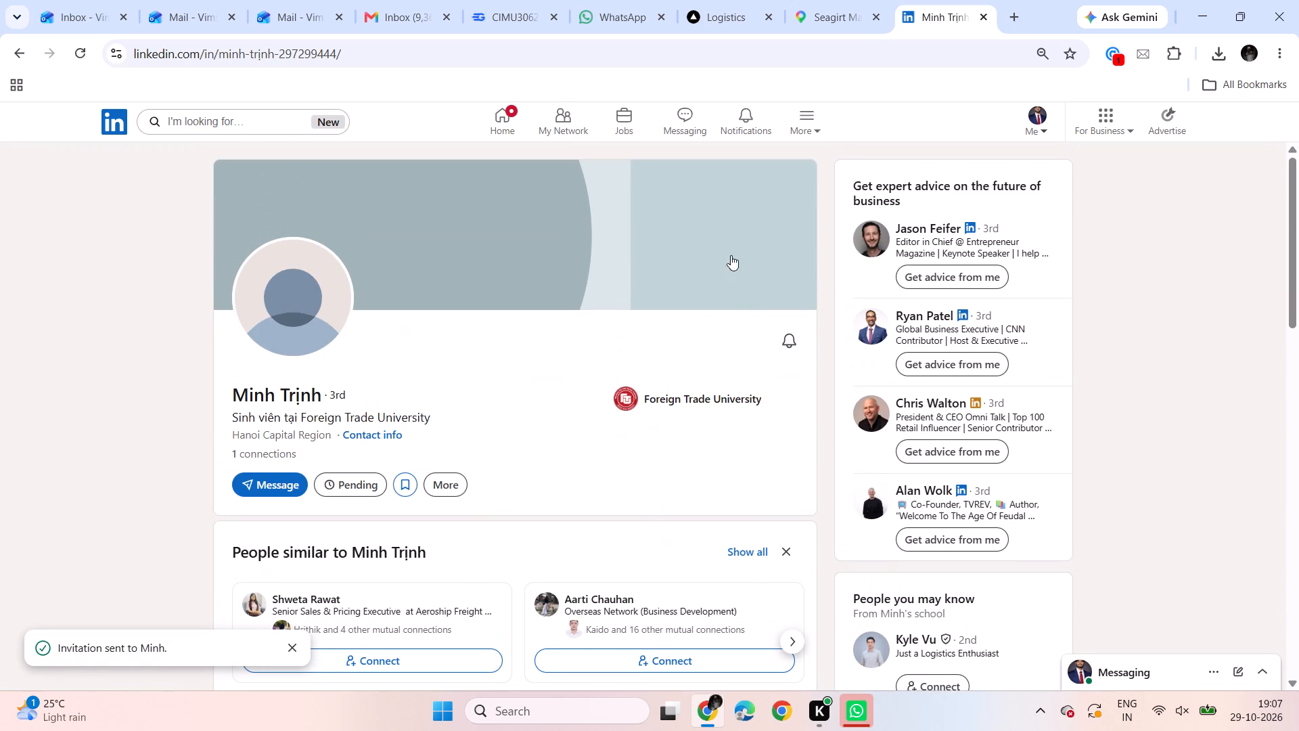
Return to the notifications list and look through the older notifications about posts, profile views and new followers.
{"action": "left_click", "coordinate": [9, 53]}
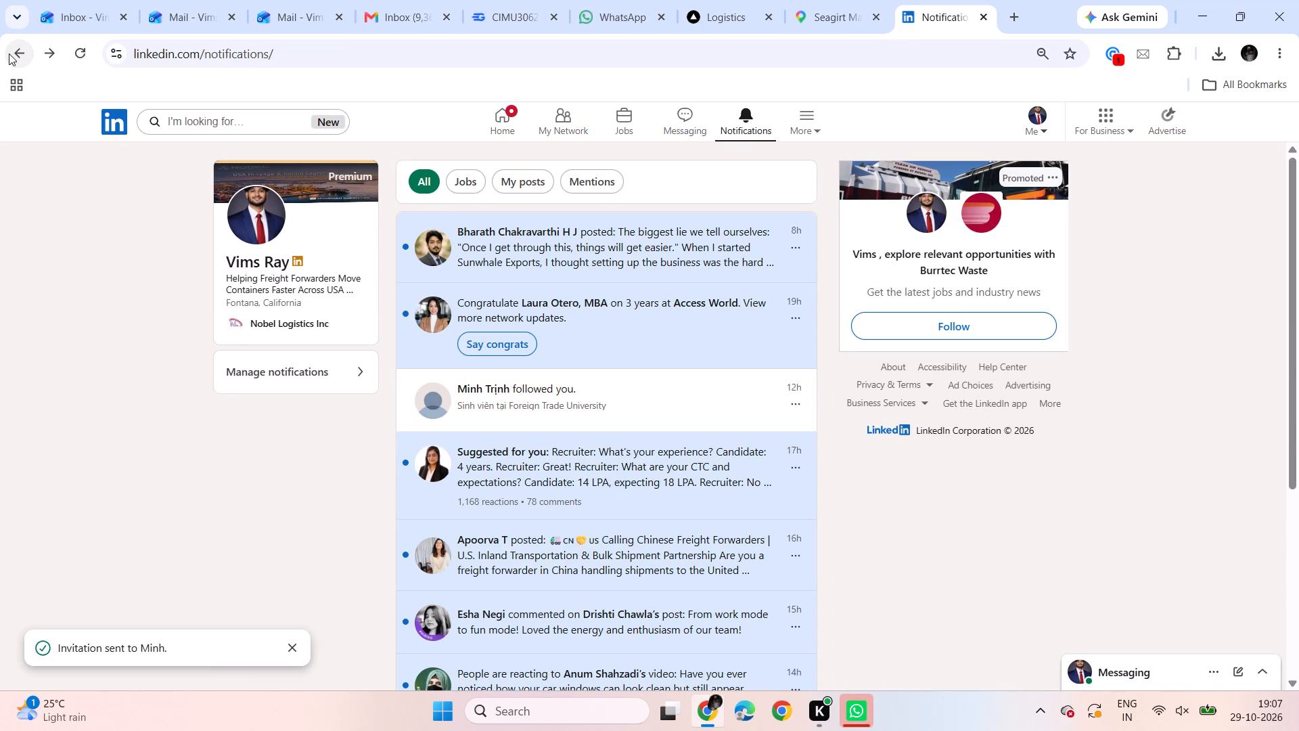
{"action": "scroll", "coordinate": [626, 396], "scroll_direction": "down", "scroll_amount": 12}
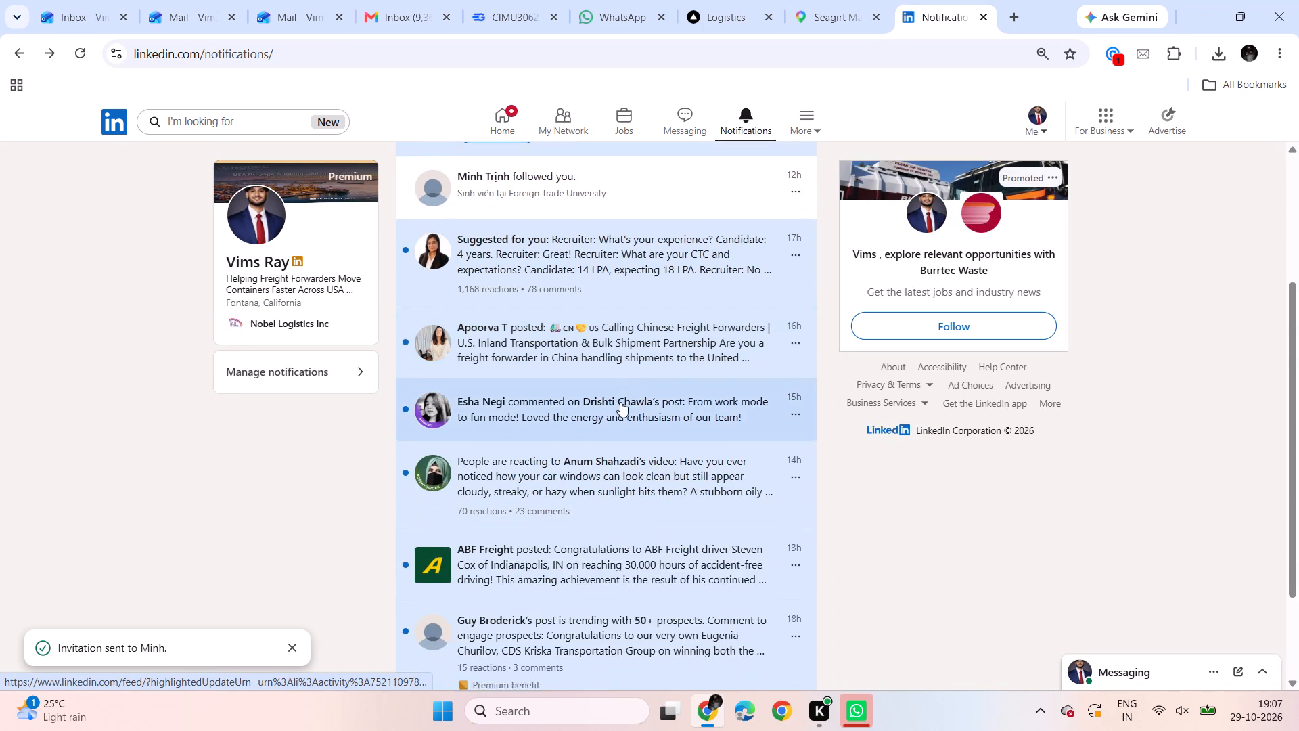
{"action": "scroll", "coordinate": [620, 402], "scroll_direction": "down", "scroll_amount": 10}
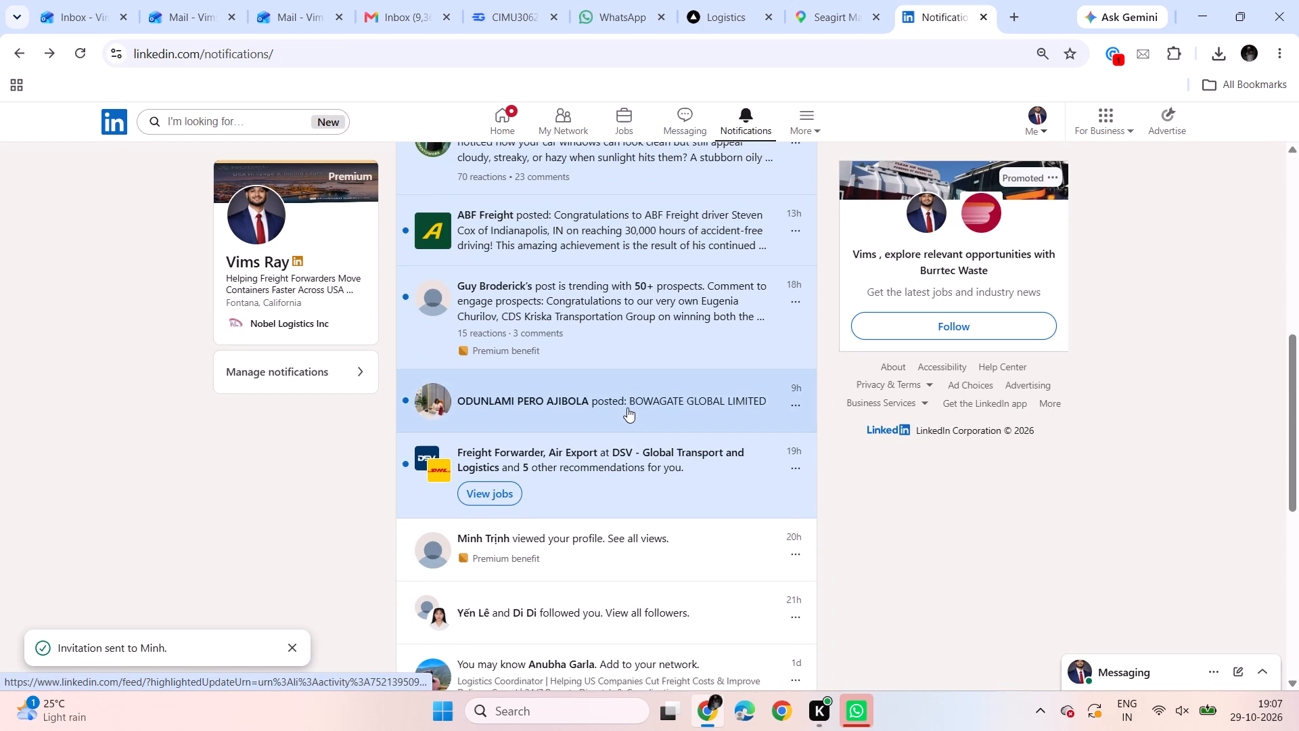